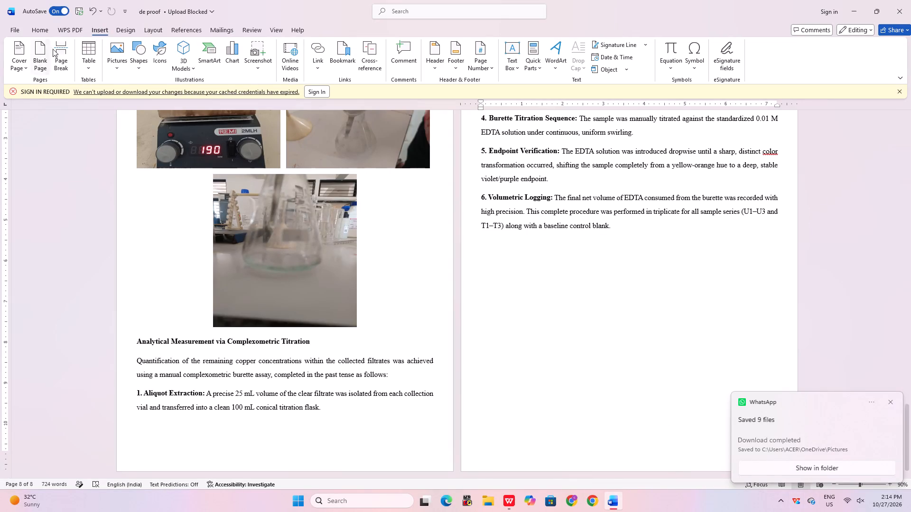
Start inserting pictures from this device below the Volumetric Logging paragraph and browse the OneDrive Pictures folder.
click(119, 50)
click(132, 94)
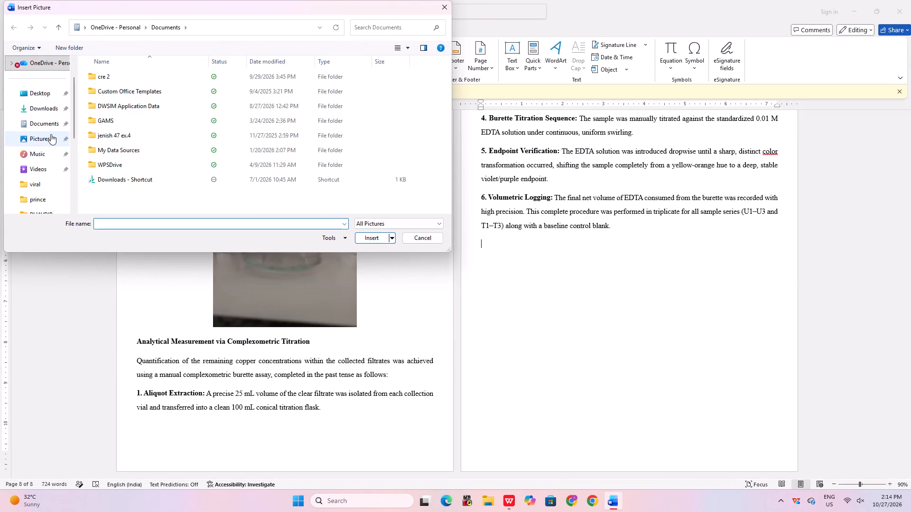
click(51, 134)
scroll(186, 136, down, 1)
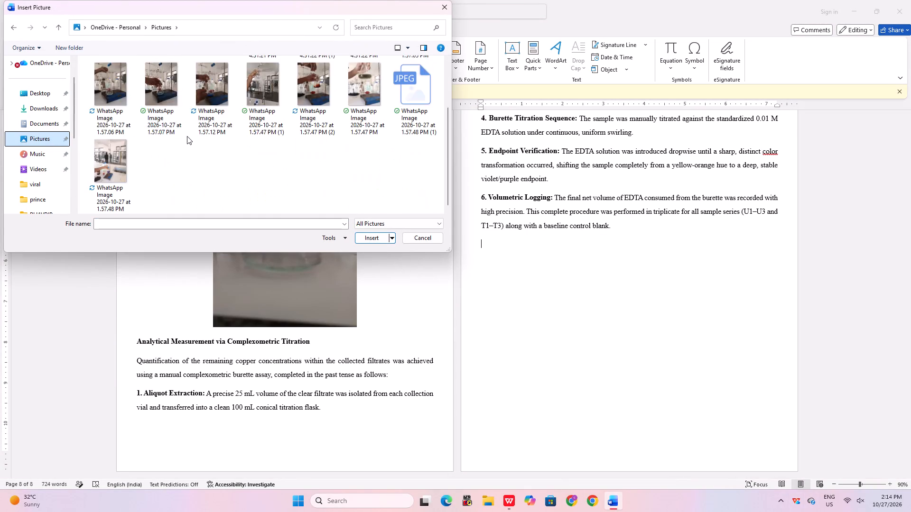
scroll(190, 136, up, 3)
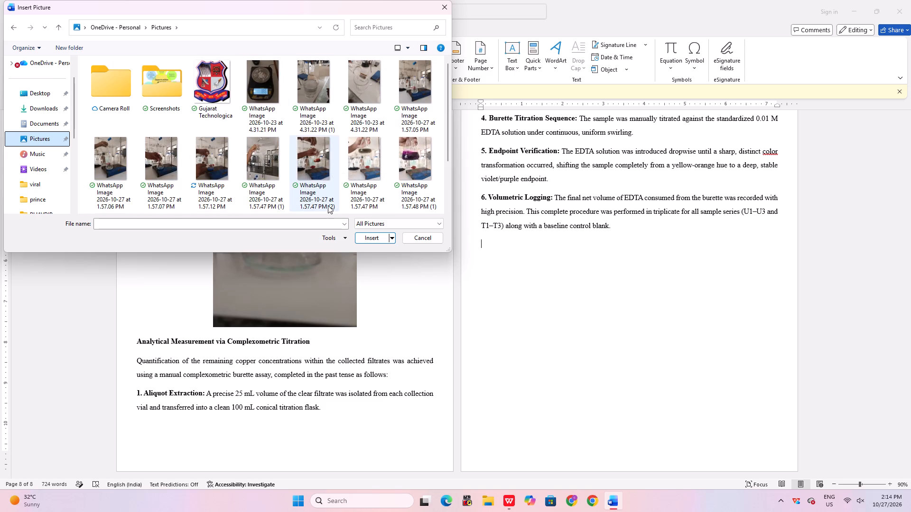
scroll(328, 203, up, 5)
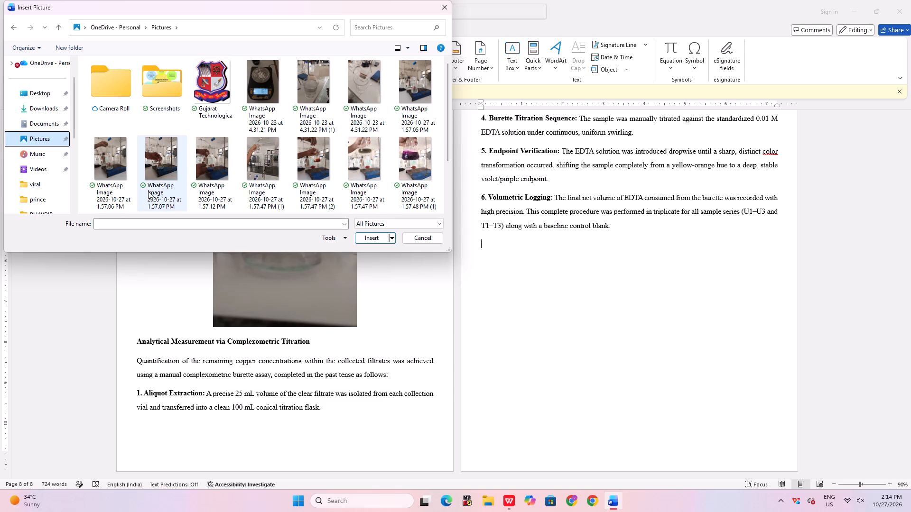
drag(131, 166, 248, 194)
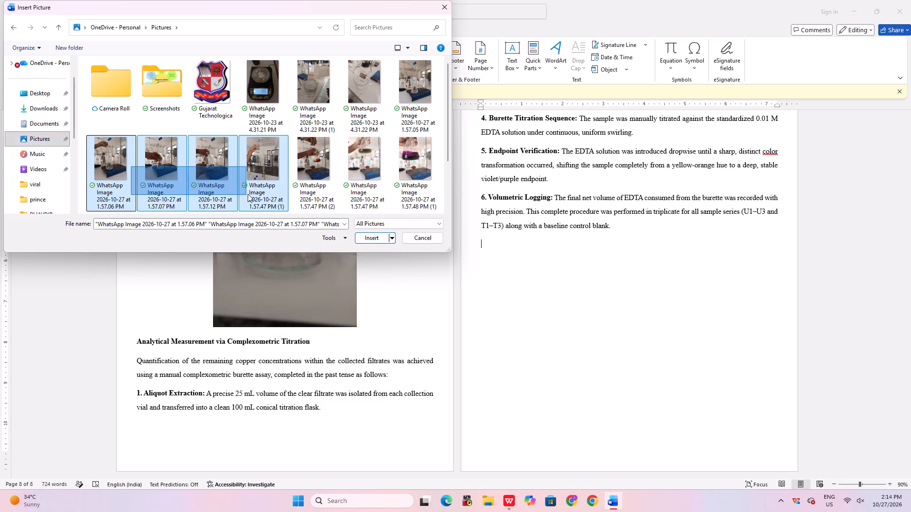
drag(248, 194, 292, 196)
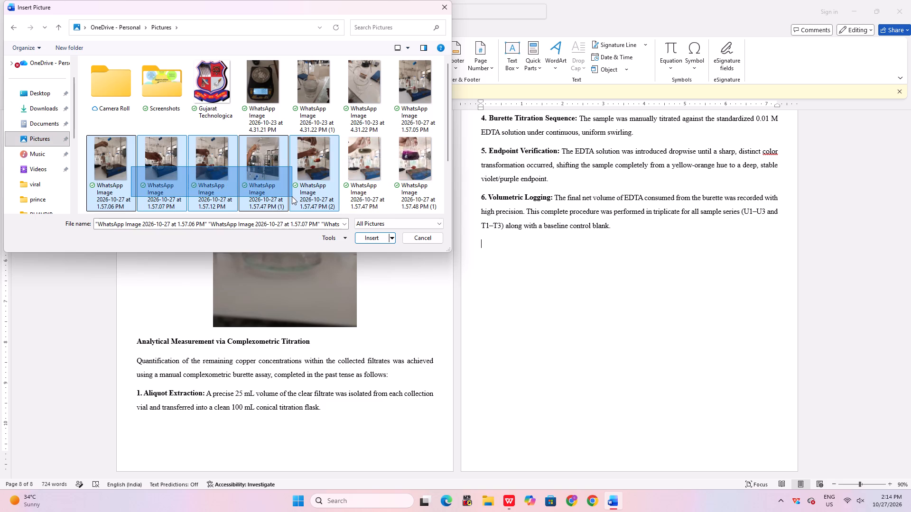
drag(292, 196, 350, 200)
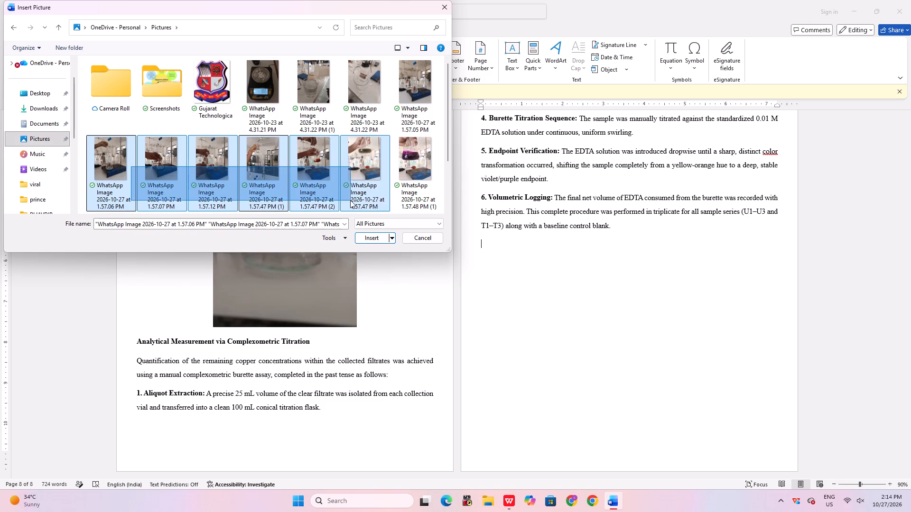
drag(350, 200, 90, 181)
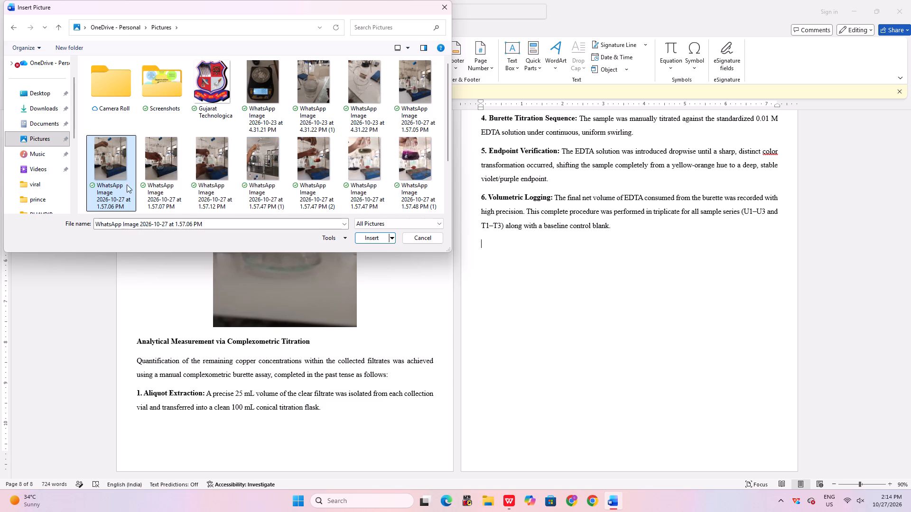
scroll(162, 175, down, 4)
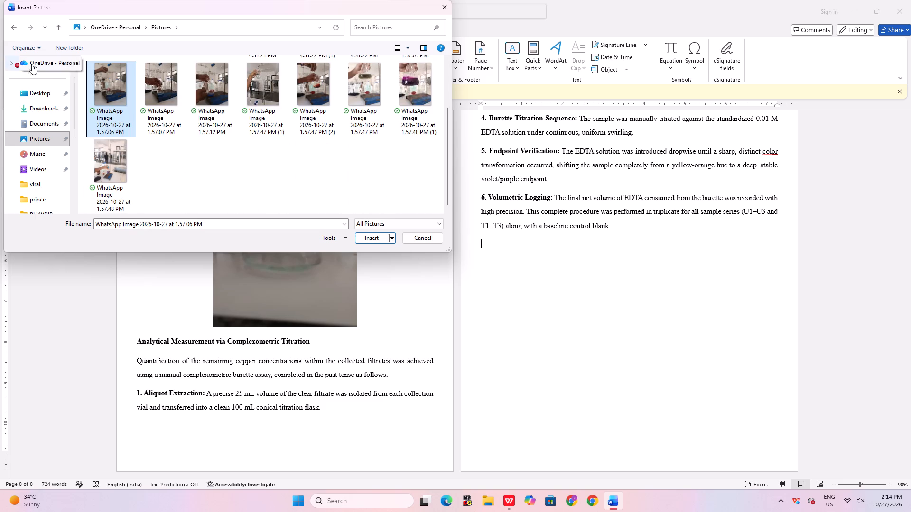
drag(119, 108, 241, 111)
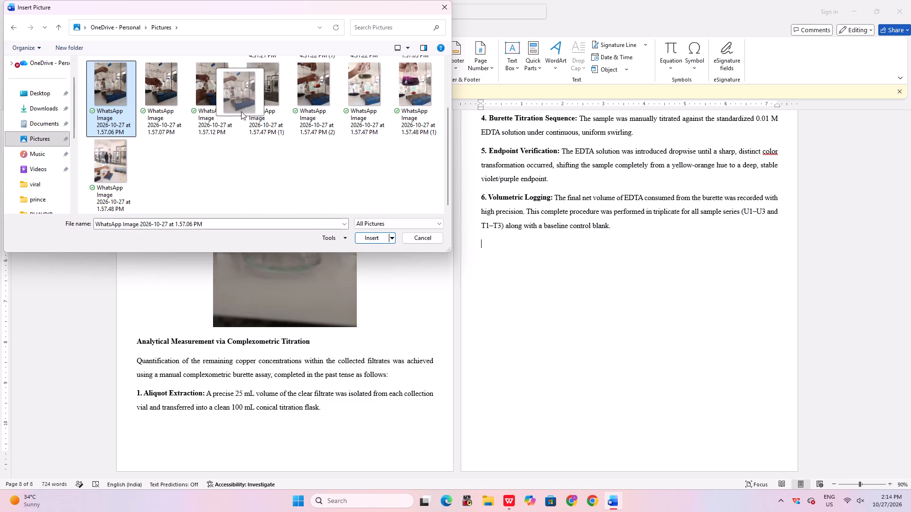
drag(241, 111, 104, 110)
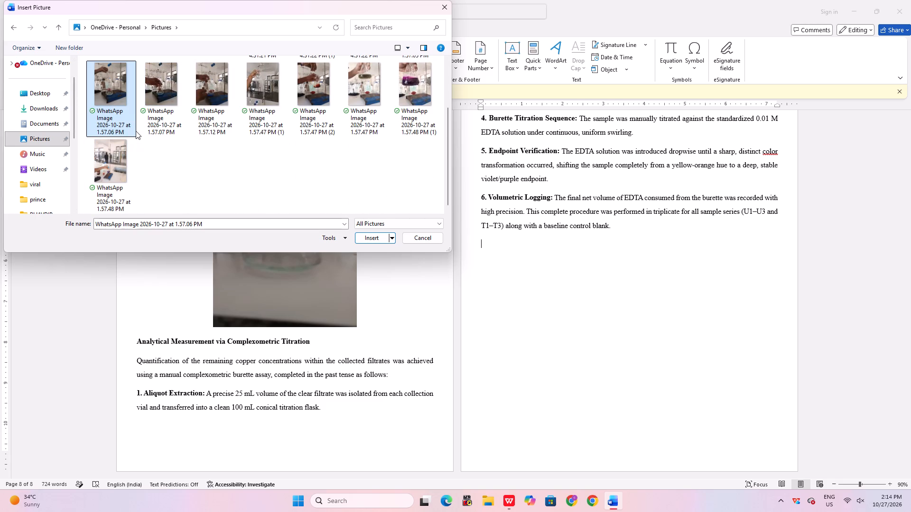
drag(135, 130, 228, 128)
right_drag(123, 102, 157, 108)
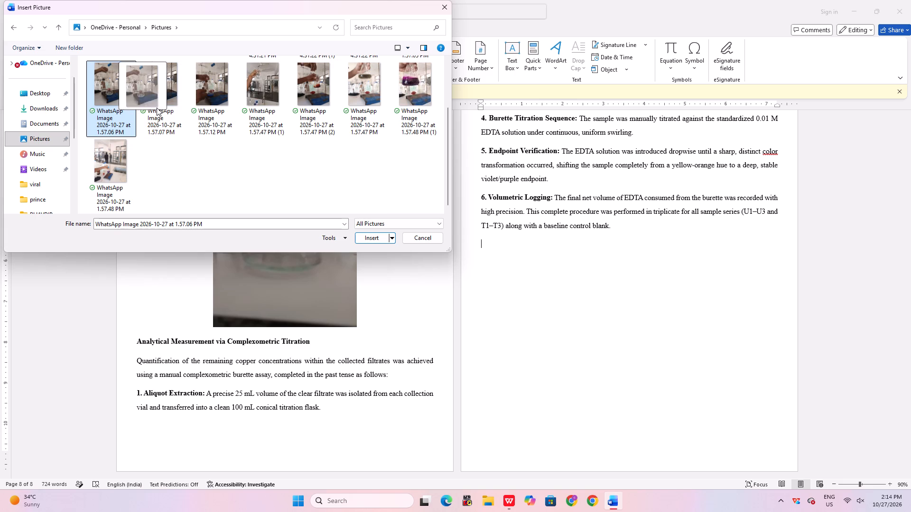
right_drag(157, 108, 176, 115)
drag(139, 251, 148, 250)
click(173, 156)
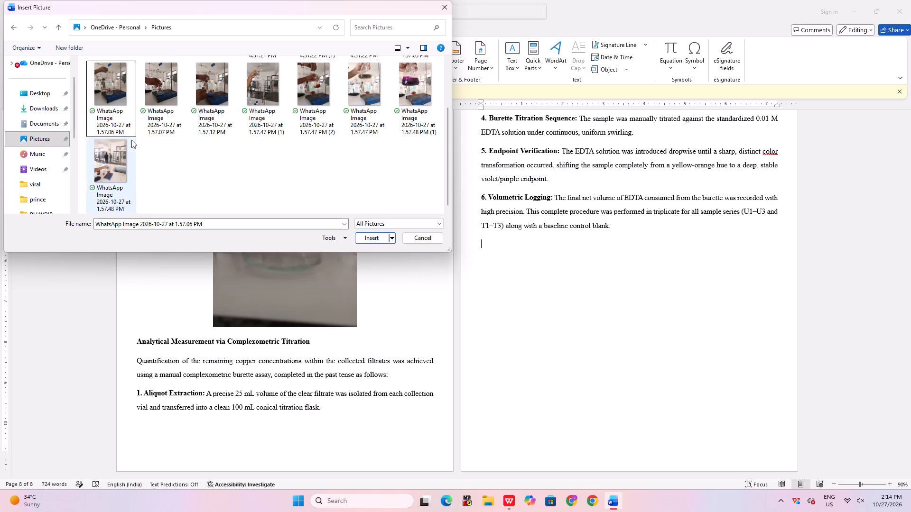
Insert the eight WhatsApp images dated 2026-10-27 from 1.57.06 PM to 1.57.48 PM below the Volumetric Logging paragraph.
drag(133, 127, 405, 149)
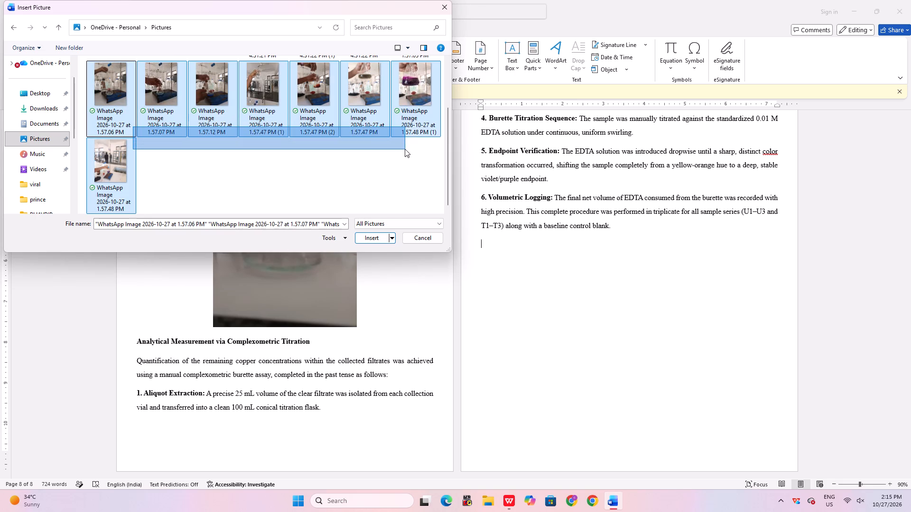
drag(405, 149, 419, 155)
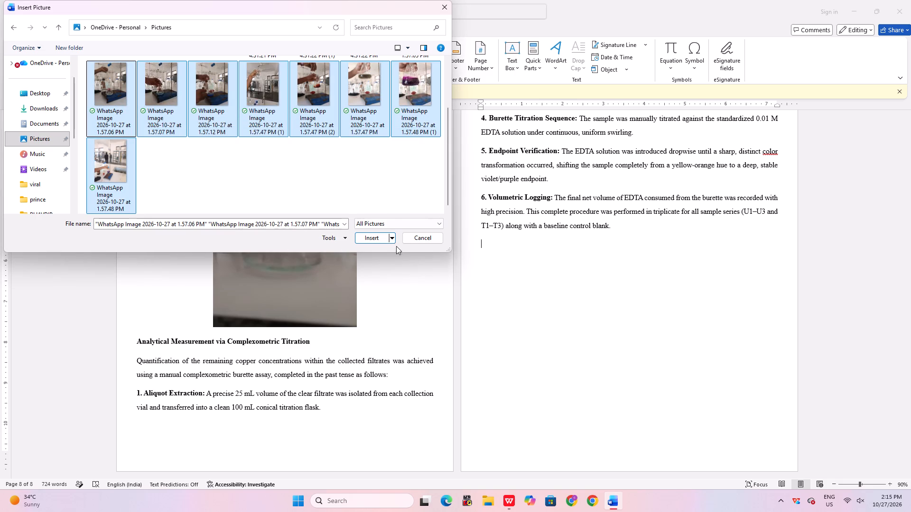
click(375, 236)
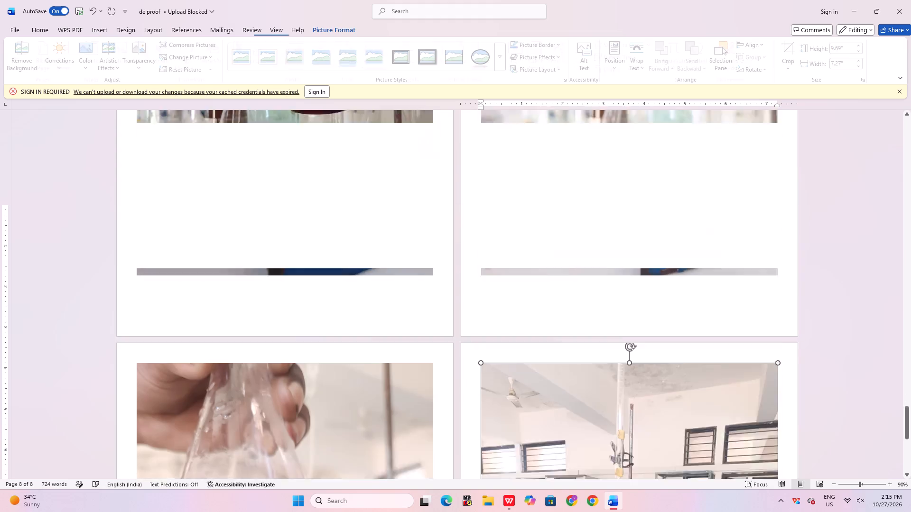
Review the inserted titration photos from the last one back to the Analytical Measurement via Complexometric Titration section.
scroll(494, 293, down, 3)
scroll(494, 293, up, 9)
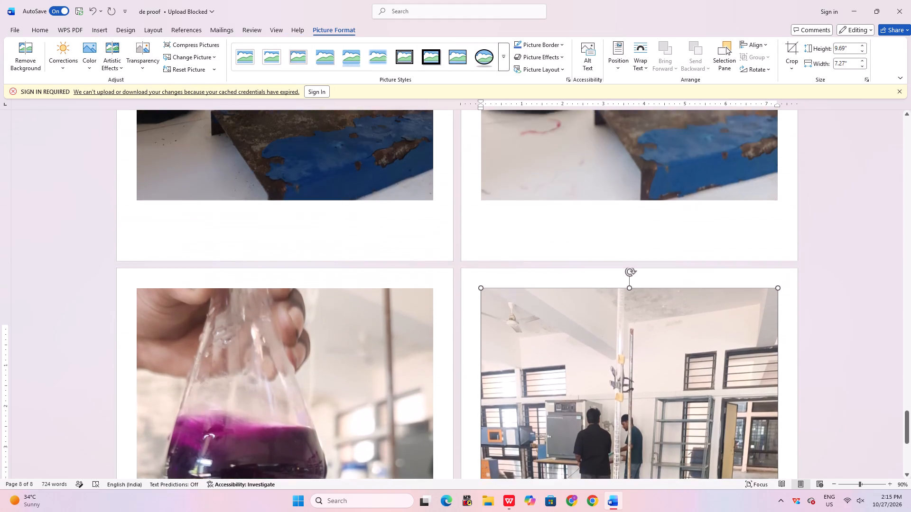
scroll(496, 283, up, 18)
scroll(493, 283, up, 8)
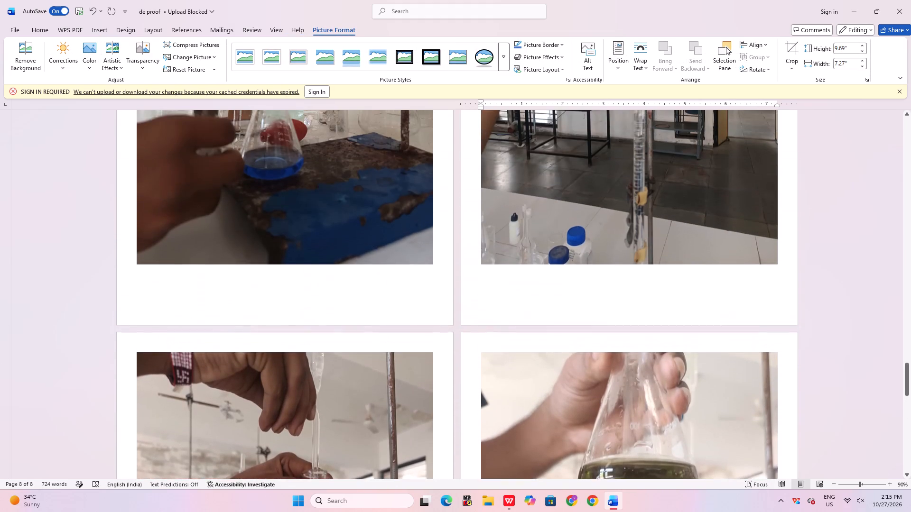
scroll(506, 273, up, 20)
scroll(506, 277, up, 7)
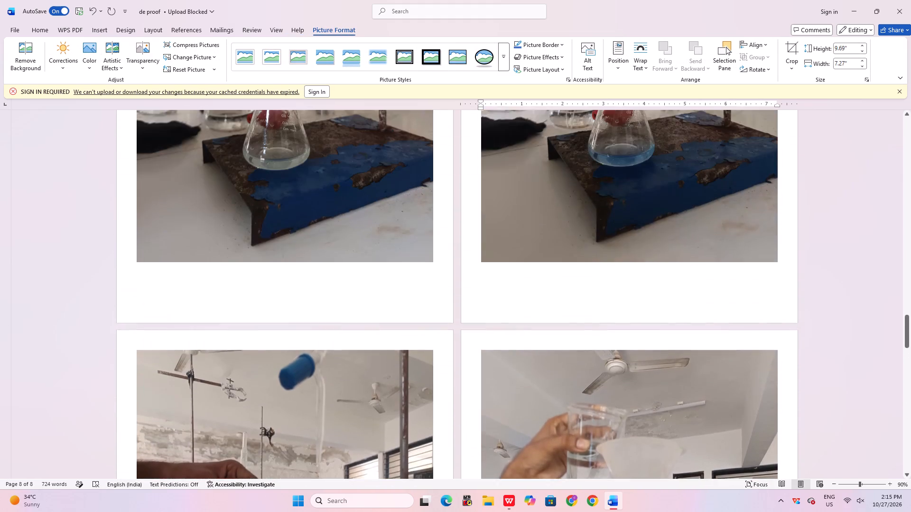
scroll(503, 281, up, 7)
scroll(506, 279, down, 7)
scroll(508, 281, up, 9)
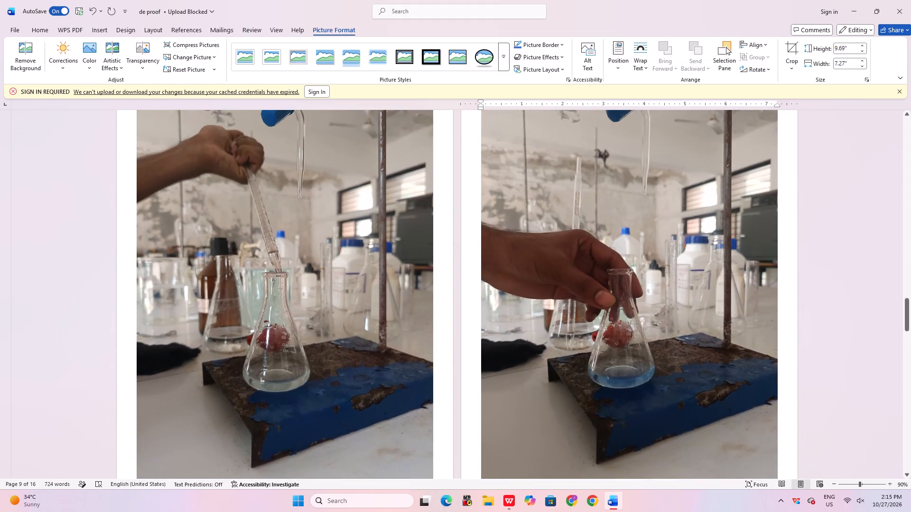
scroll(518, 272, up, 13)
scroll(501, 490, up, 7)
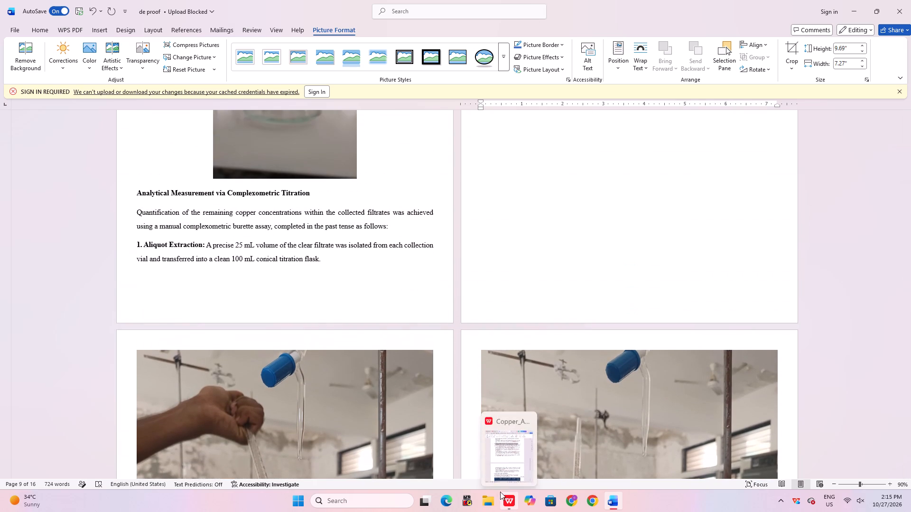
Select the first inserted photo, showing a hand holding a pipette over the conical flask.
scroll(497, 511, down, 7)
scroll(442, 335, down, 19)
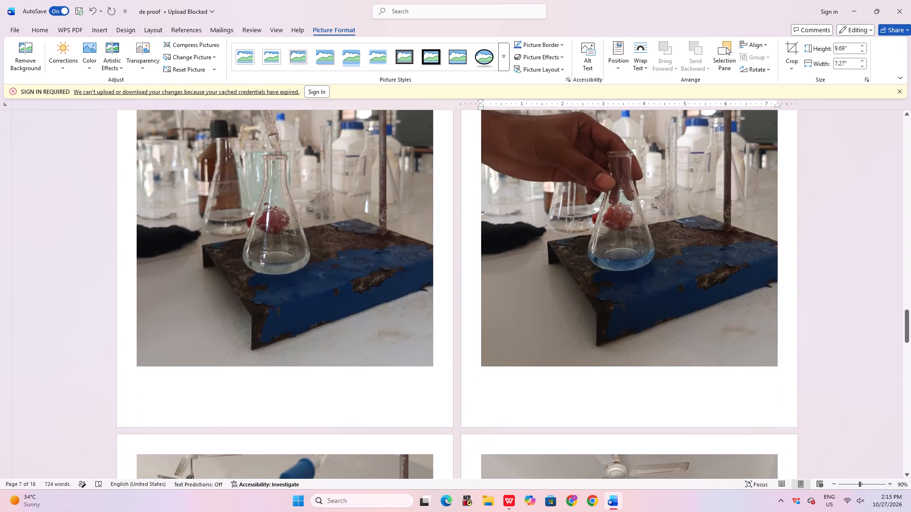
scroll(330, 355, down, 1)
click(306, 319)
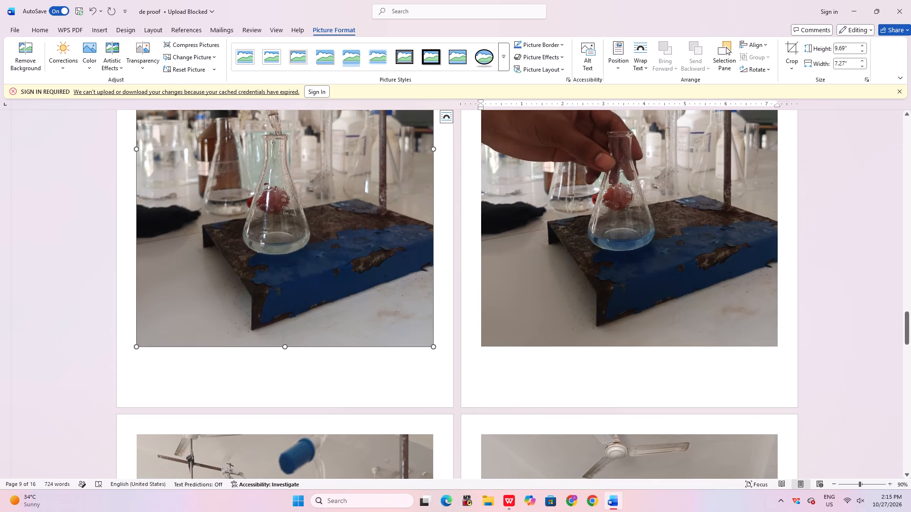
Look through the titration photos up to the document's last page and back to the complexometric titration procedure text.
scroll(731, 289, down, 1)
scroll(730, 289, up, 9)
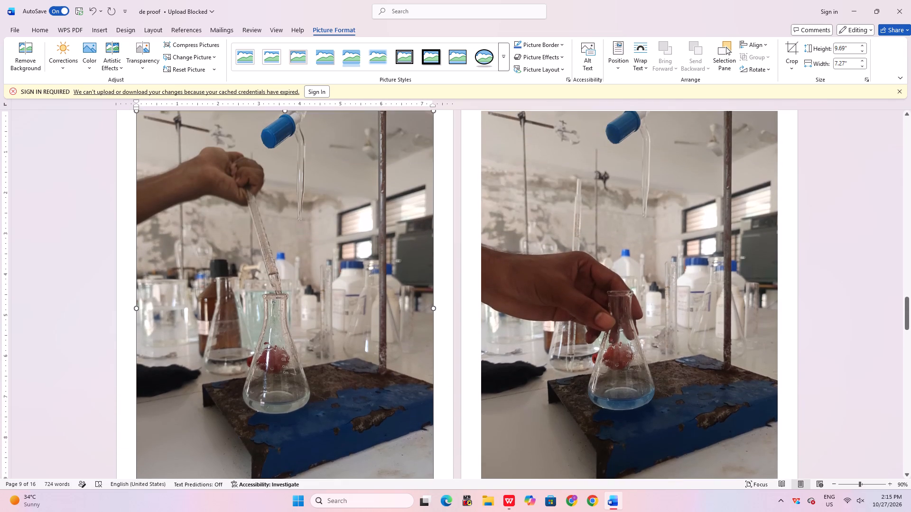
scroll(725, 296, up, 19)
scroll(724, 322, up, 2)
scroll(724, 322, down, 6)
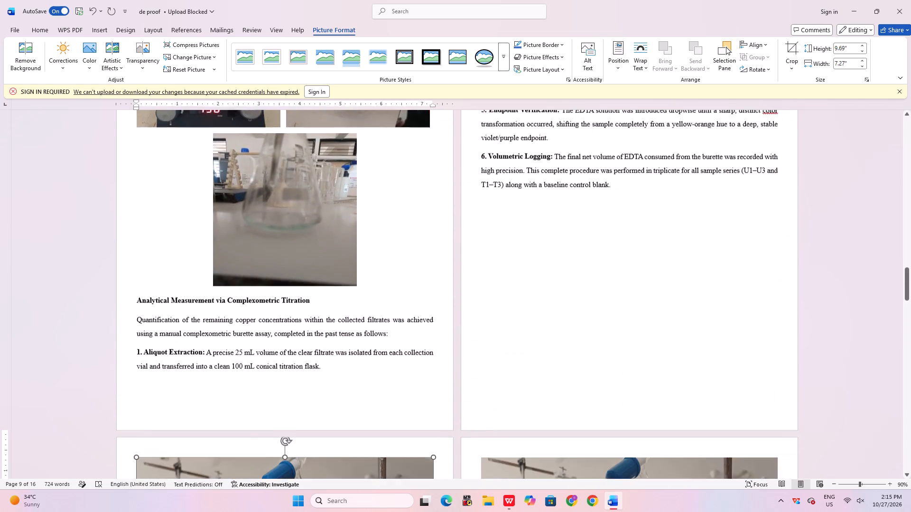
scroll(723, 365, down, 17)
scroll(731, 359, up, 1)
scroll(731, 358, down, 15)
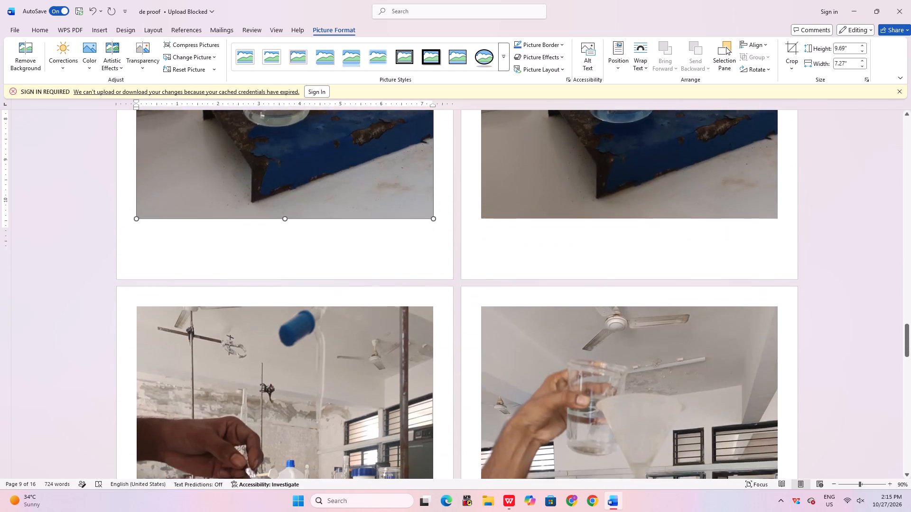
scroll(732, 362, down, 10)
scroll(732, 363, down, 13)
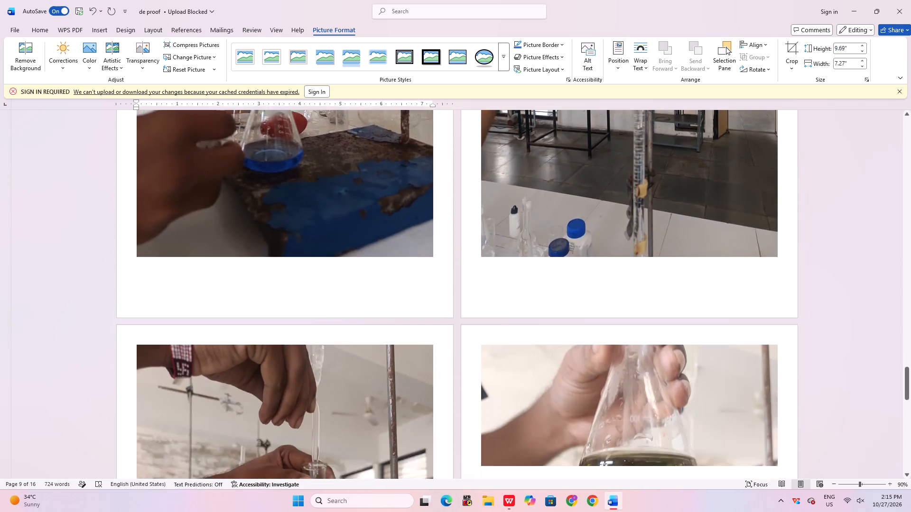
scroll(732, 363, down, 7)
scroll(732, 364, down, 15)
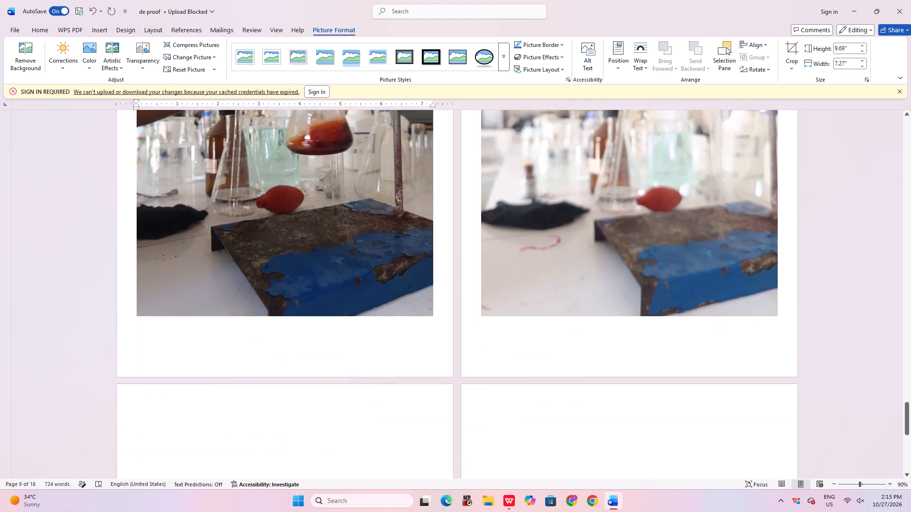
scroll(733, 362, down, 20)
scroll(733, 362, down, 4)
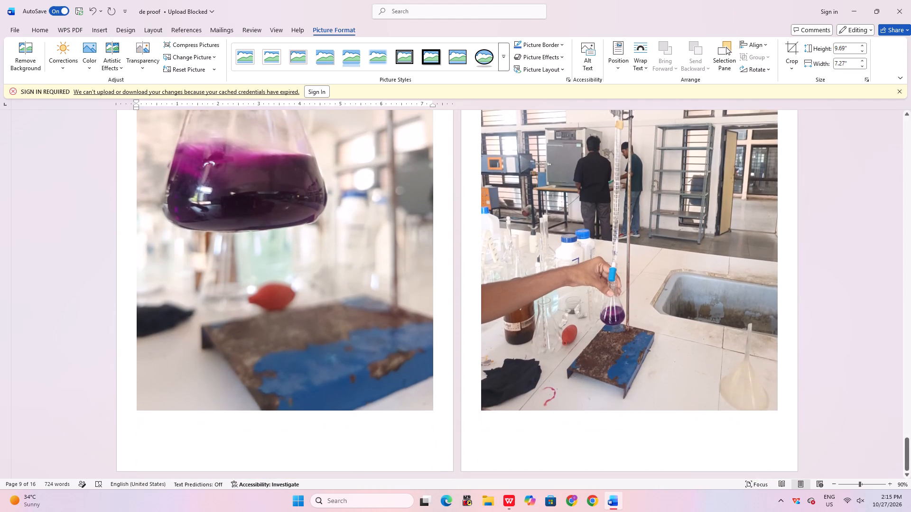
scroll(731, 364, down, 5)
scroll(727, 360, up, 5)
scroll(731, 355, down, 12)
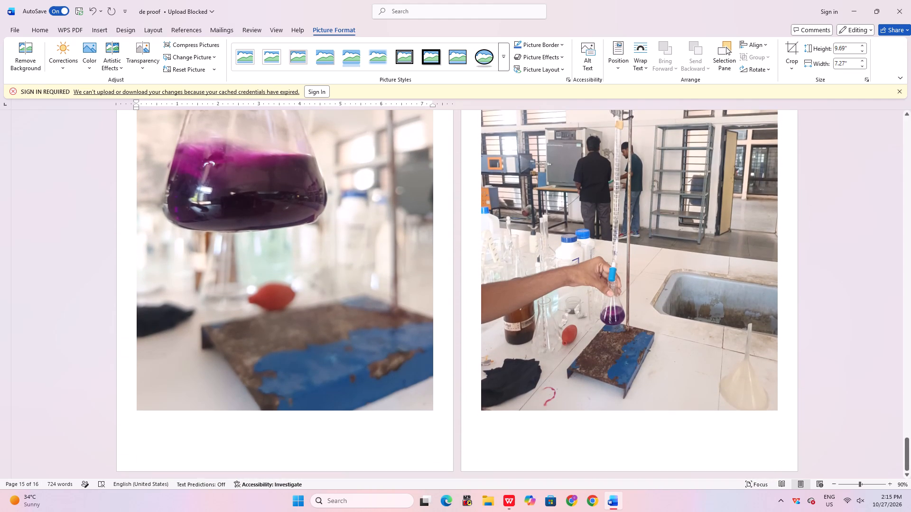
scroll(728, 361, down, 17)
scroll(643, 361, up, 6)
scroll(648, 351, down, 7)
scroll(646, 363, up, 14)
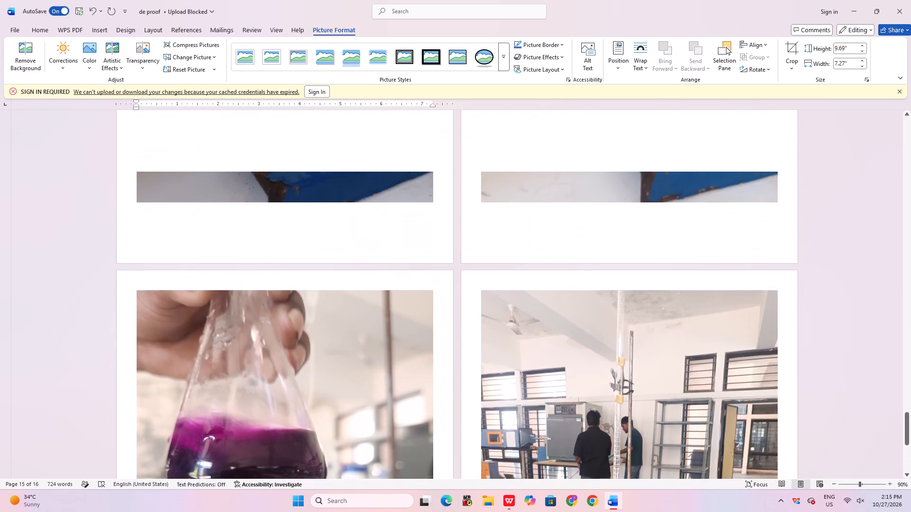
scroll(644, 389, up, 14)
scroll(653, 390, up, 16)
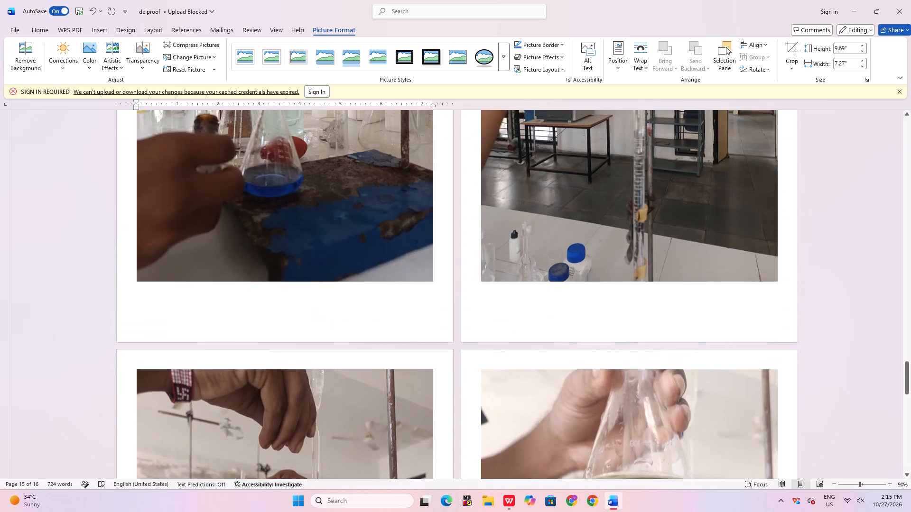
scroll(652, 400, up, 16)
scroll(655, 396, up, 19)
scroll(656, 395, up, 15)
scroll(656, 380, up, 7)
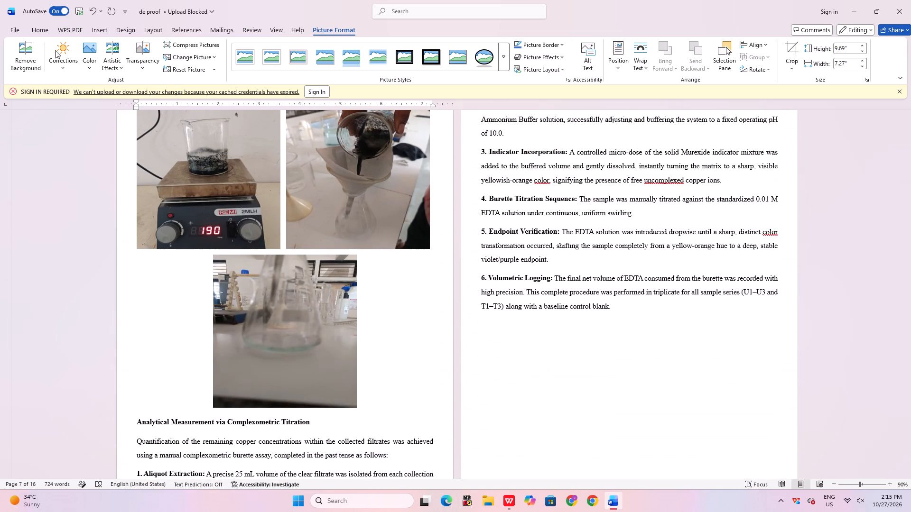
Insert the photo of the clear conical flask under the burette ahead of the pipette photo on page 9.
click(102, 30)
click(108, 58)
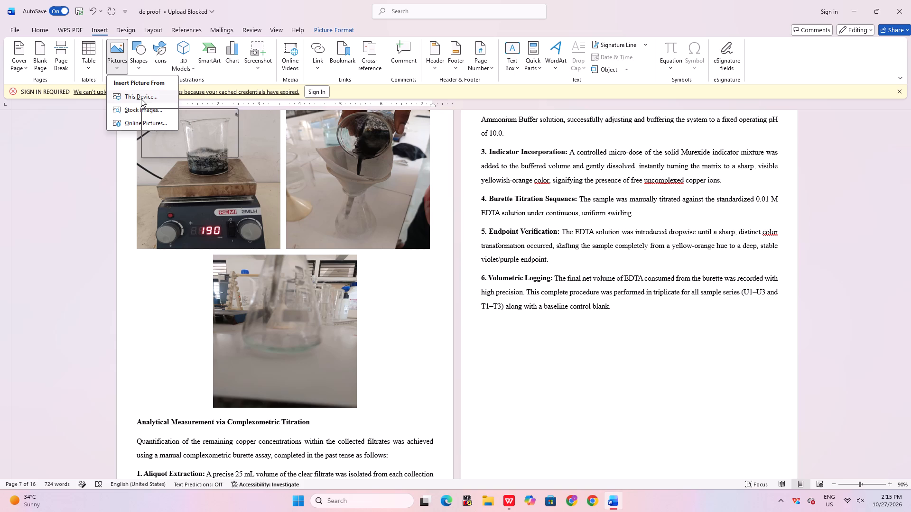
Insert the clear conical flask photo "WhatsApp Image 2026-10-27 at 1.57.05 PM" on page 9, ahead of the hand-held blue-solution flask photo.
click(124, 68)
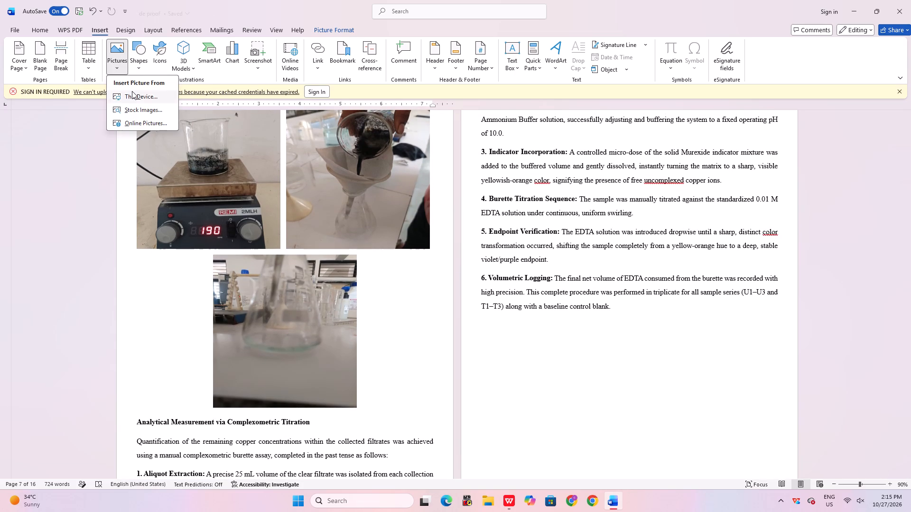
click(133, 93)
scroll(272, 162, up, 1)
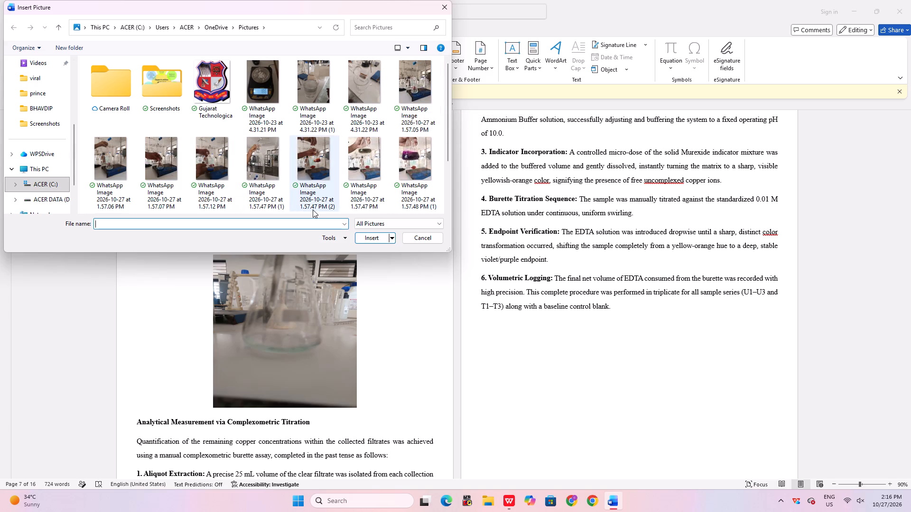
click(426, 107)
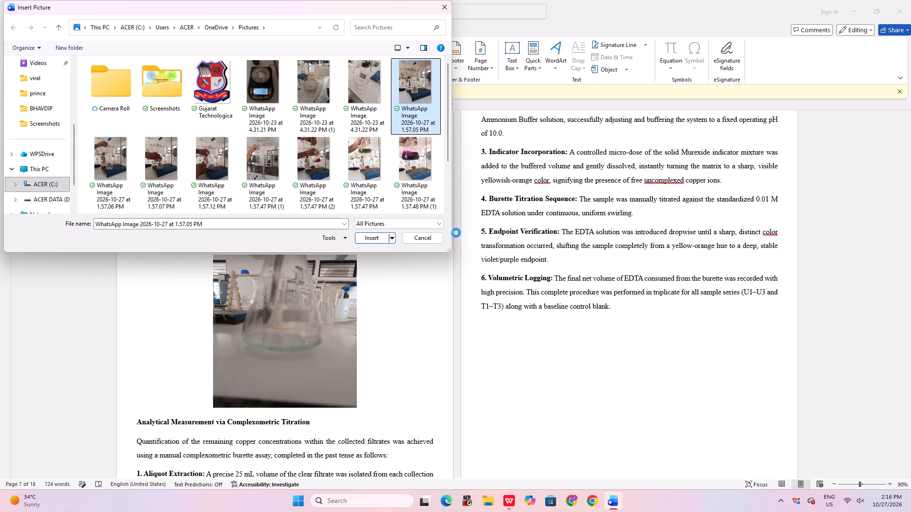
click(374, 237)
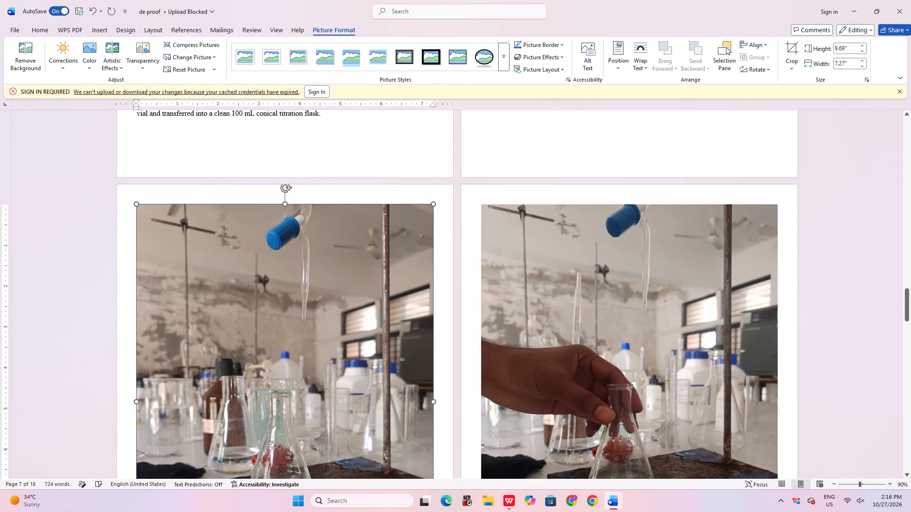
Look through the titration photos from the procedure text to the document's last page and back to page 9.
scroll(379, 244, down, 6)
scroll(381, 246, up, 6)
scroll(385, 247, down, 3)
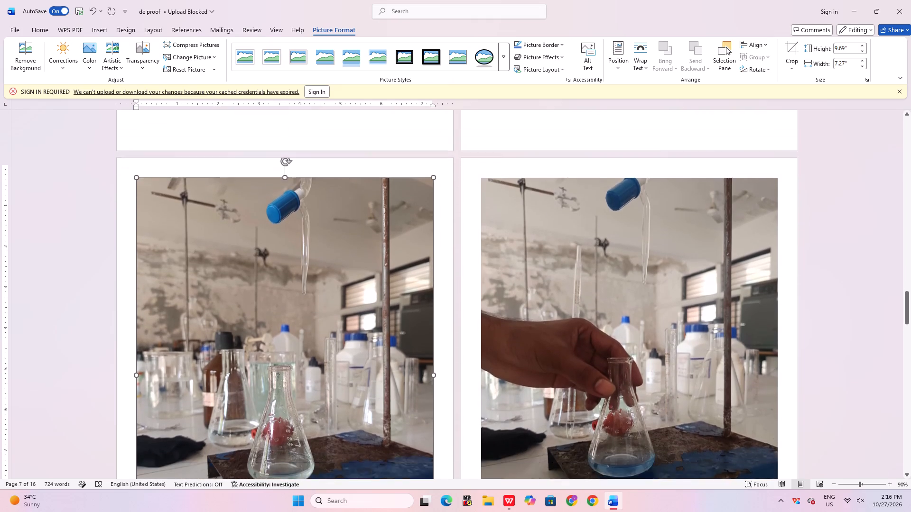
scroll(385, 247, down, 3)
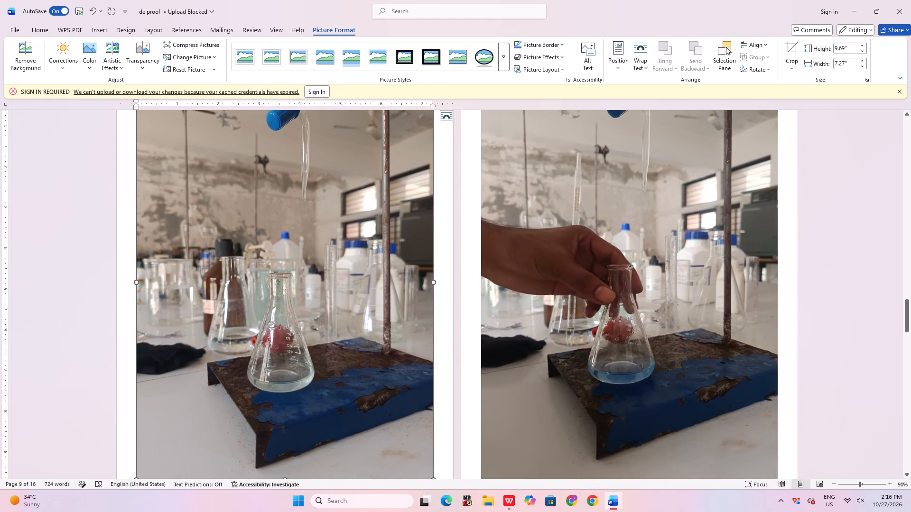
scroll(396, 224, down, 8)
scroll(391, 230, up, 7)
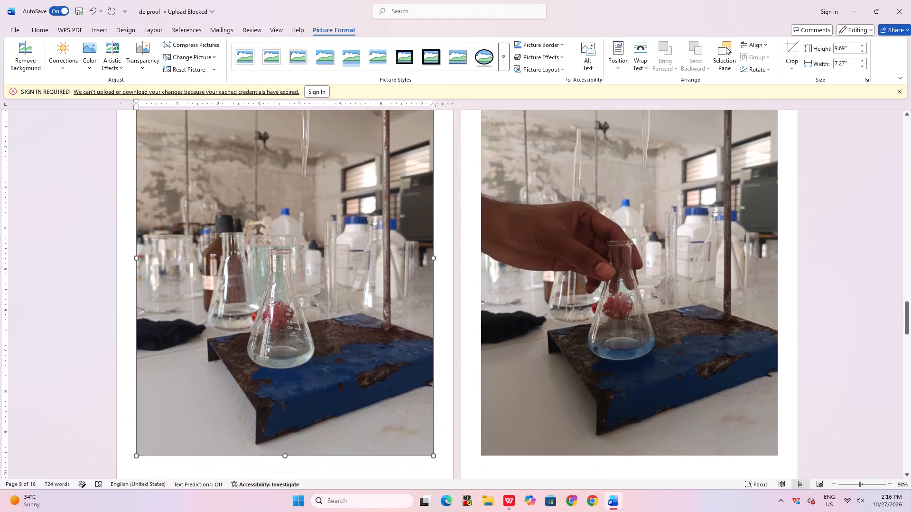
scroll(383, 239, up, 10)
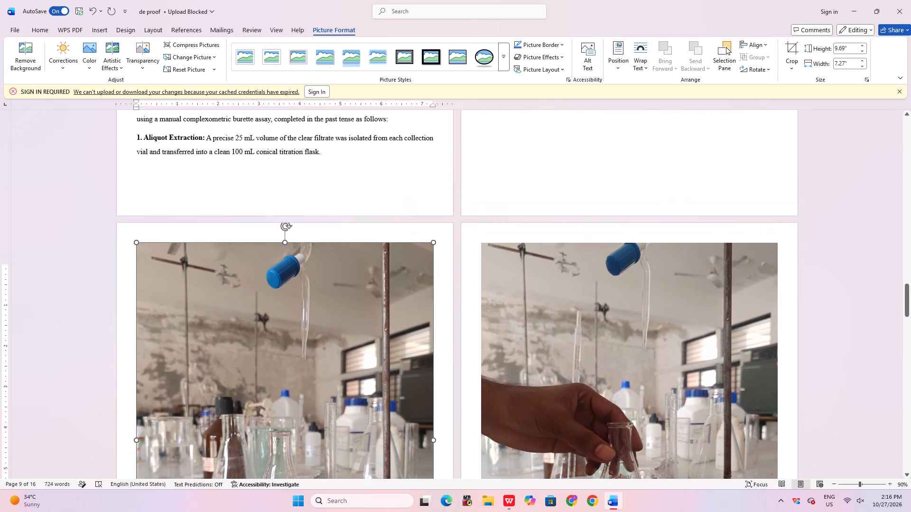
scroll(371, 263, up, 6)
scroll(371, 264, down, 14)
scroll(377, 268, up, 14)
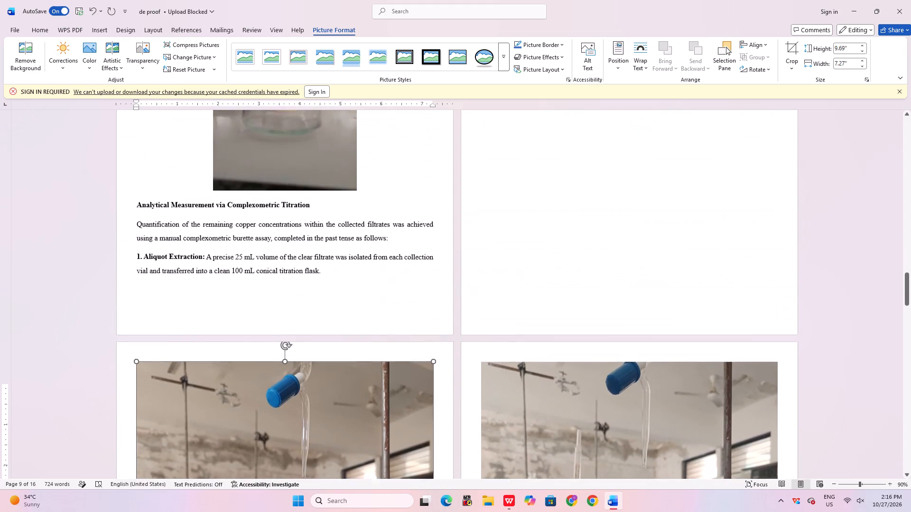
scroll(377, 268, up, 1)
scroll(377, 270, down, 4)
scroll(377, 270, up, 4)
scroll(378, 269, down, 20)
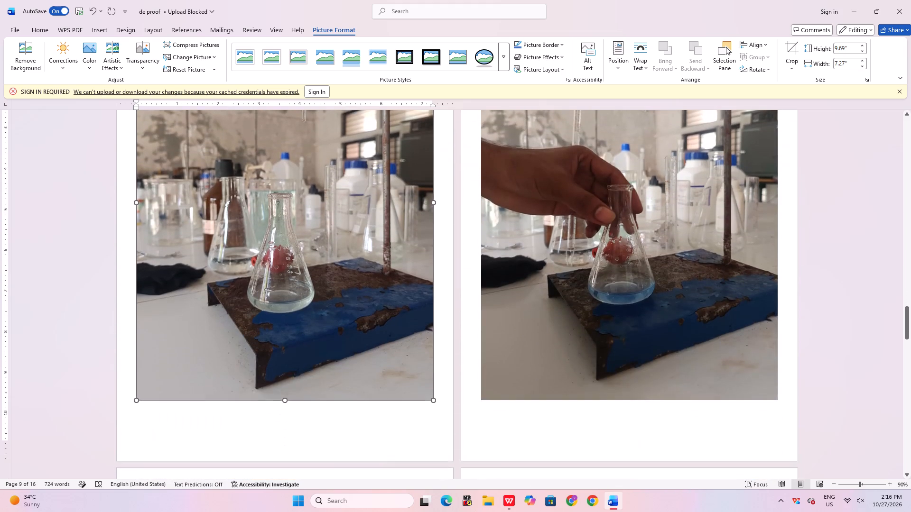
scroll(381, 274, down, 3)
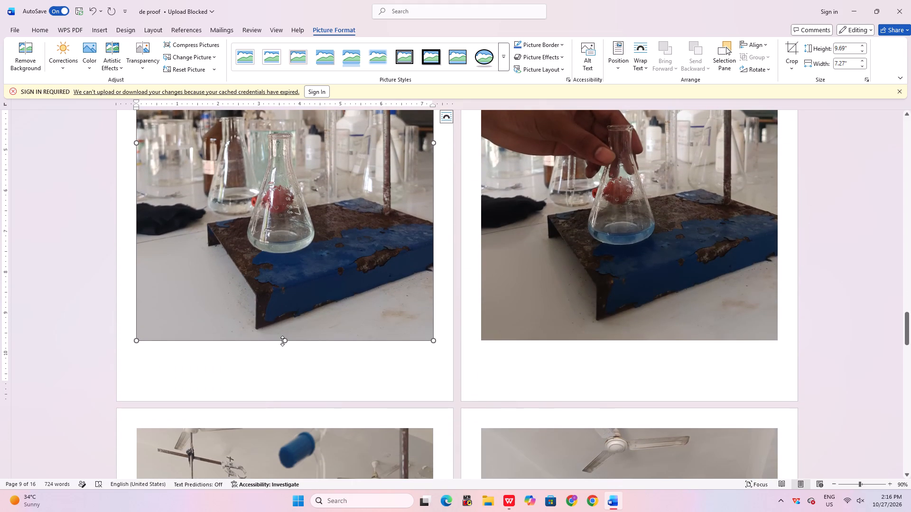
scroll(285, 360, down, 20)
scroll(285, 360, down, 10)
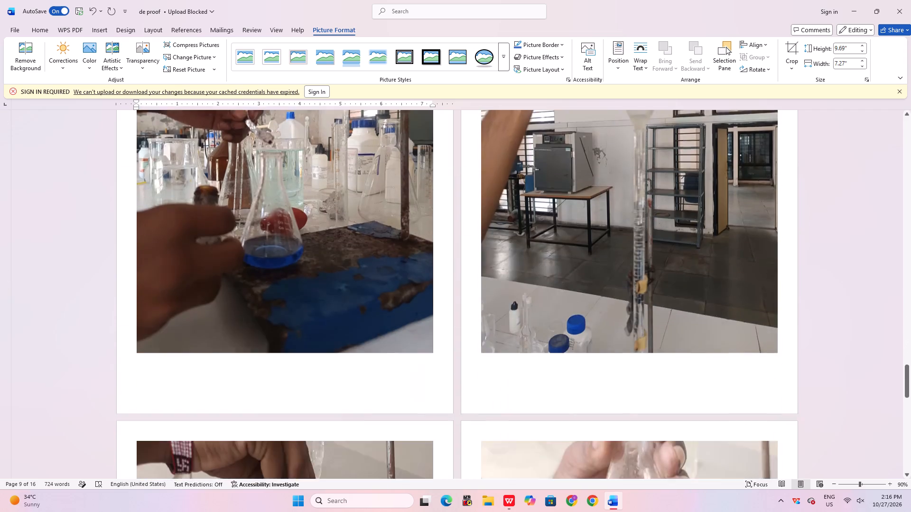
scroll(293, 368, up, 1)
scroll(293, 368, down, 17)
scroll(292, 372, up, 1)
scroll(291, 372, down, 20)
scroll(291, 372, down, 15)
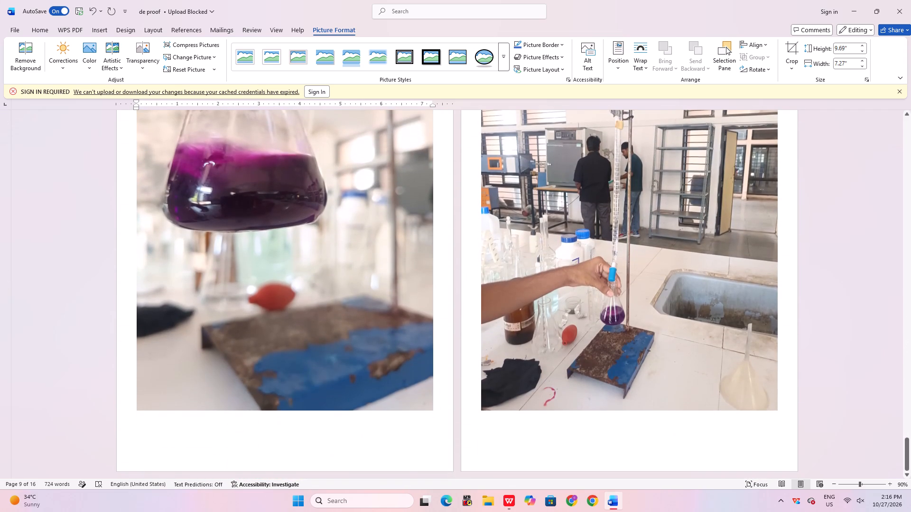
scroll(291, 394, down, 9)
click(781, 404)
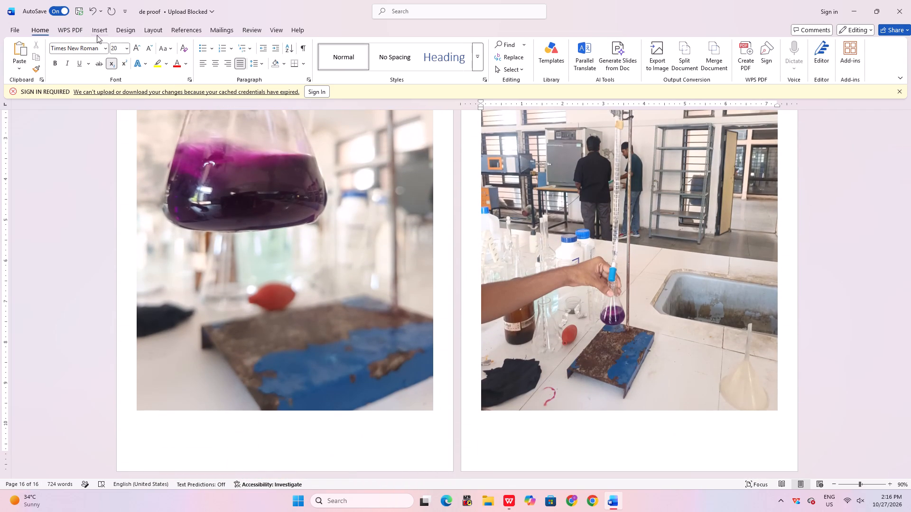
scroll(403, 166, up, 20)
scroll(403, 166, up, 2)
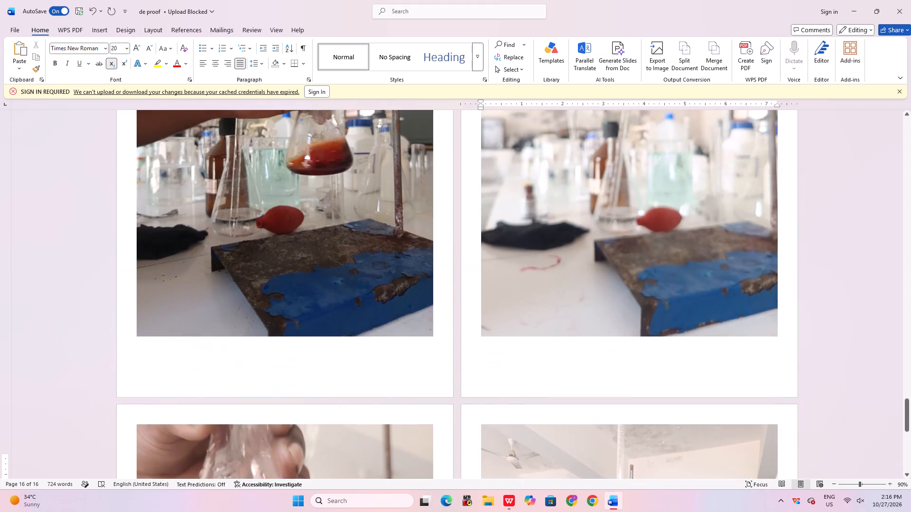
scroll(406, 254, up, 15)
scroll(408, 254, up, 19)
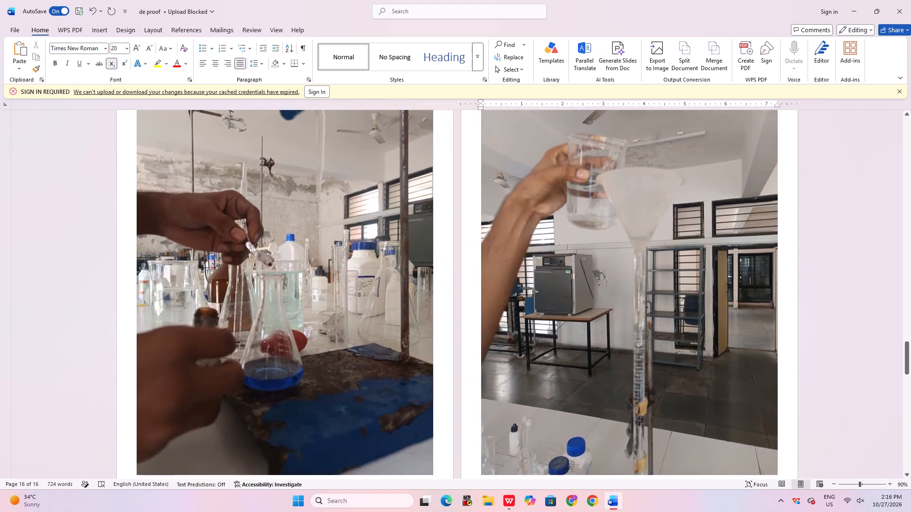
scroll(408, 254, up, 17)
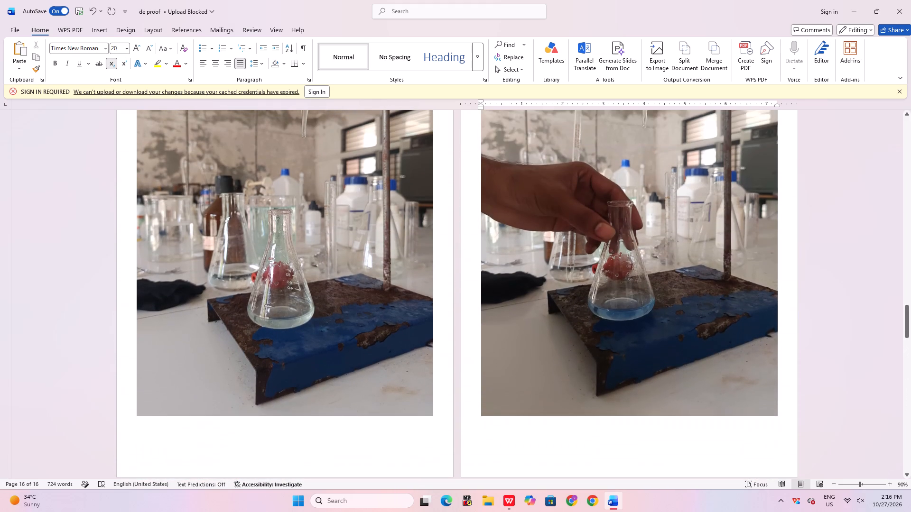
Insert the pipette photo "WhatsApp Image 2026-10-27 at 1.57.06 PM" ahead of the hand-held blue-solution flask photo on page 10.
click(474, 407)
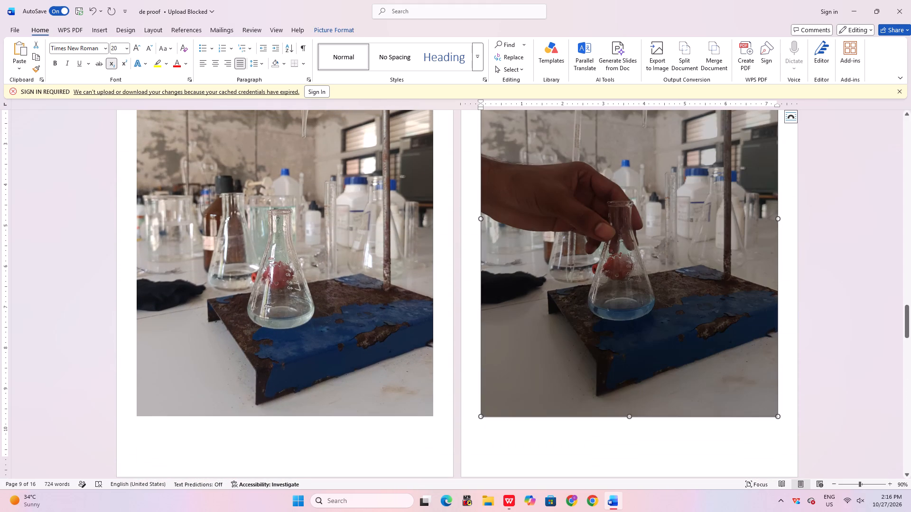
click(474, 408)
click(478, 403)
click(478, 403)
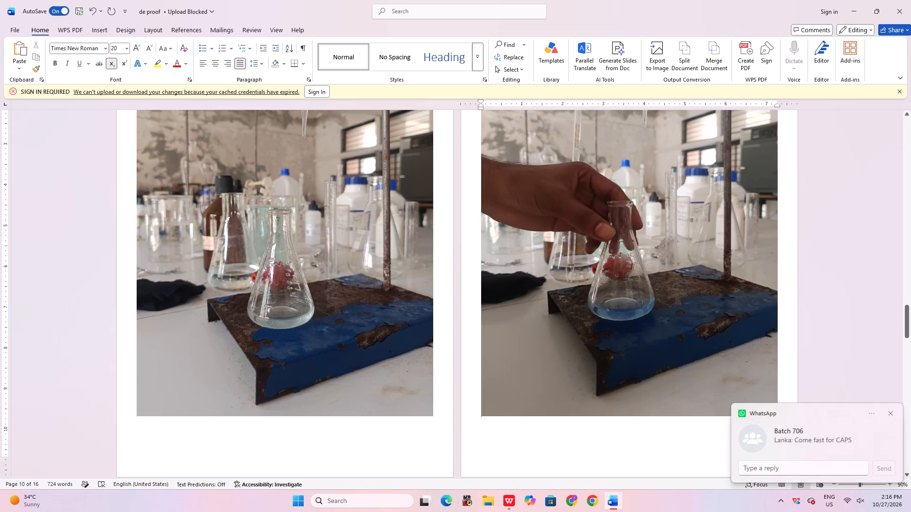
click(104, 33)
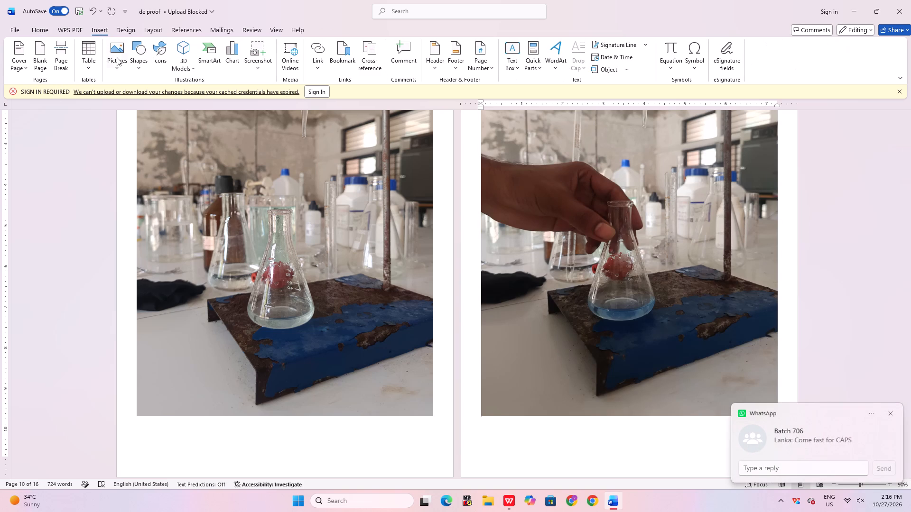
click(117, 55)
click(145, 91)
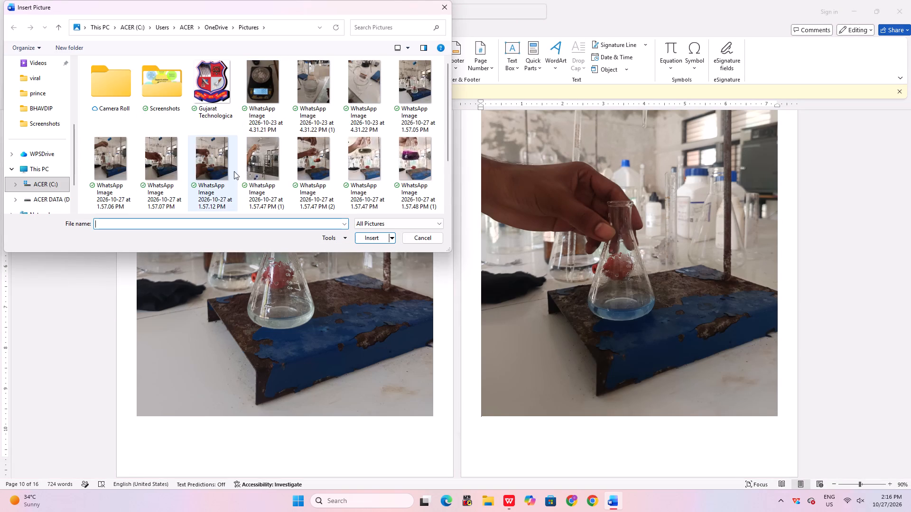
click(117, 187)
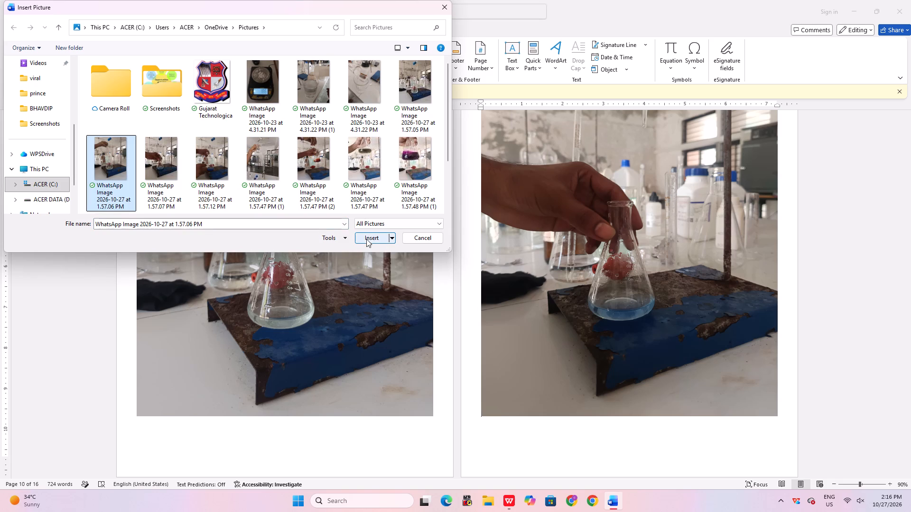
click(367, 238)
Reduce the height of the clear conical flask photo on page 9 to about 5 inches, keeping its full width.
click(316, 391)
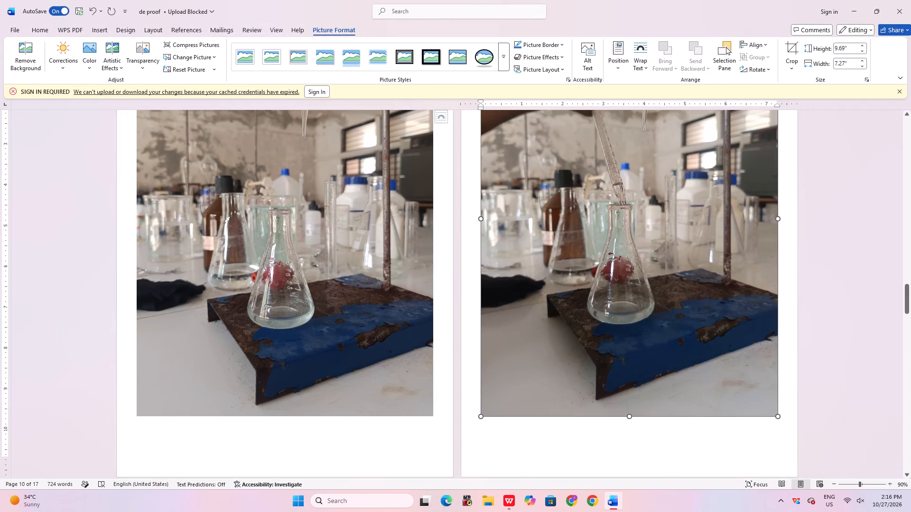
drag(286, 416, 266, 225)
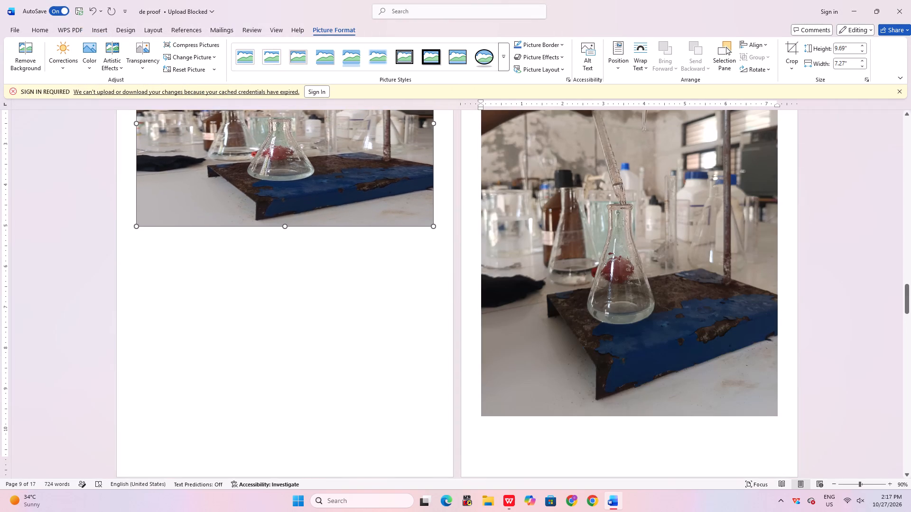
Shrink the clear conical flask photo on page 9 to about 3.49" high and 3.04" wide.
drag(266, 225, 265, 235)
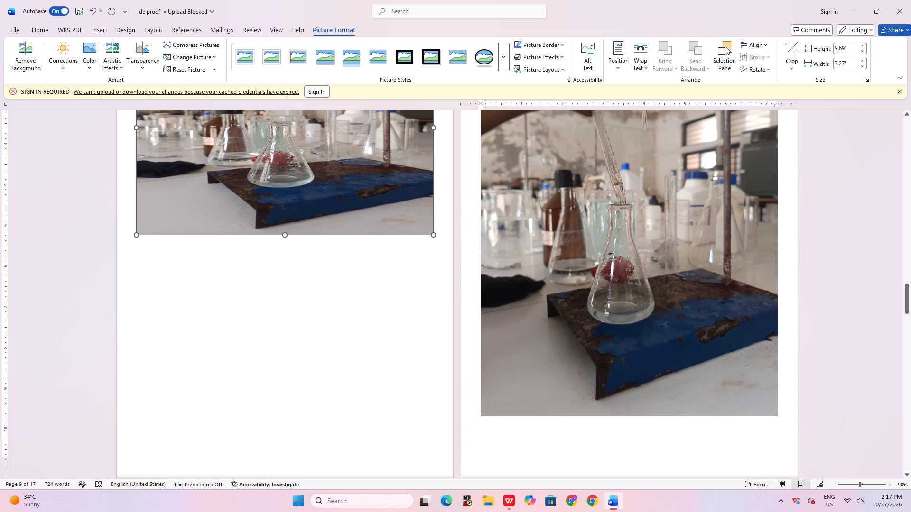
drag(265, 235, 265, 239)
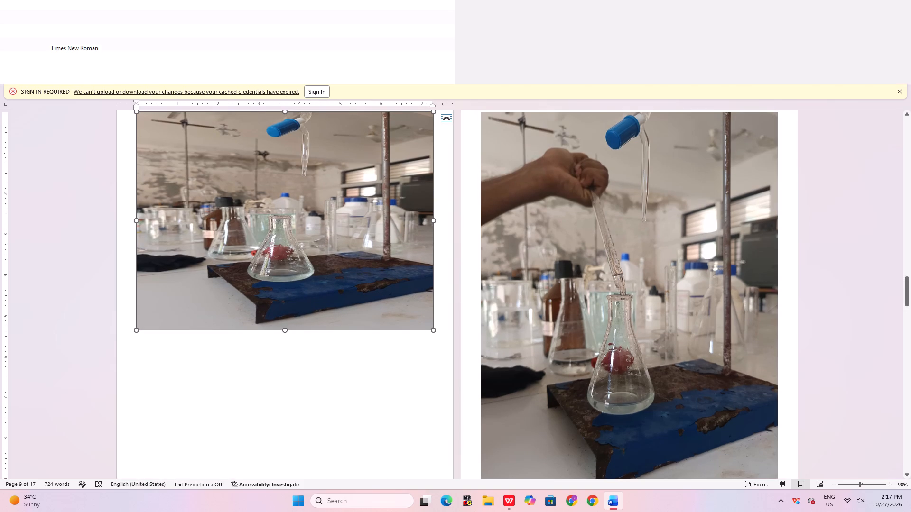
drag(285, 330, 279, 252)
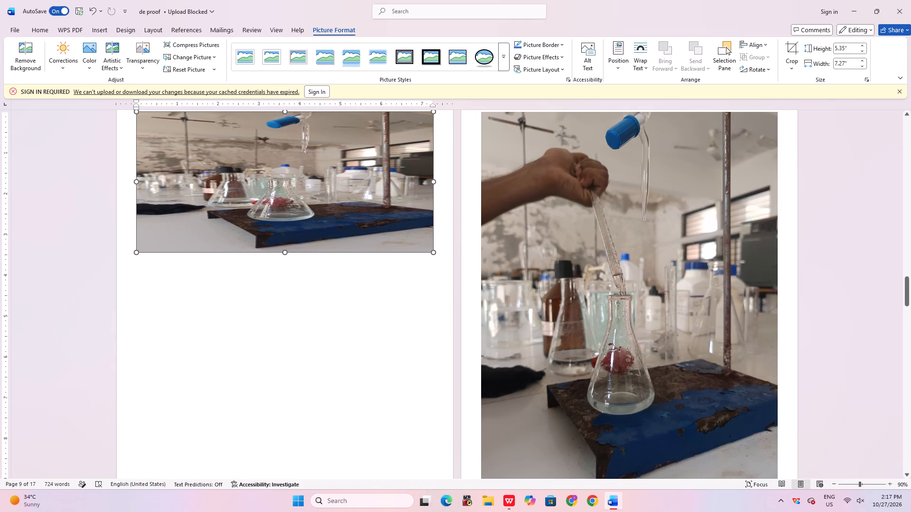
drag(279, 252, 282, 248)
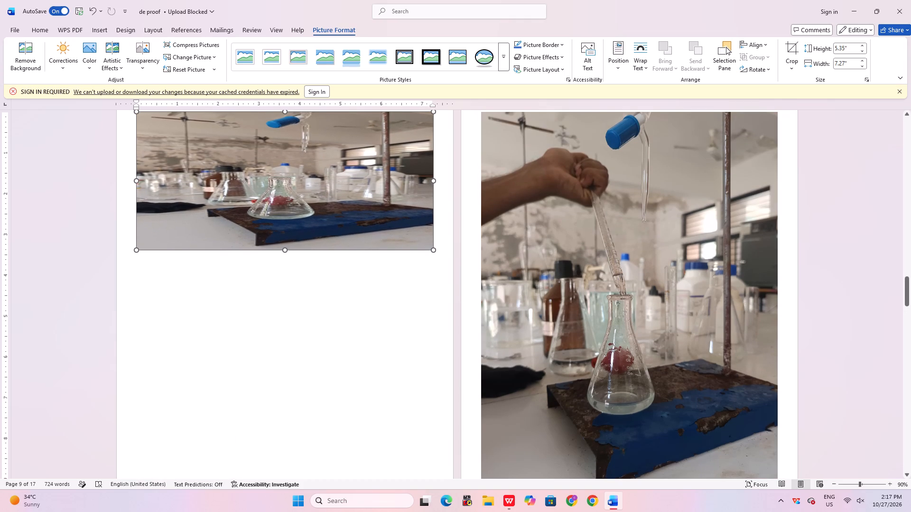
drag(282, 248, 291, 261)
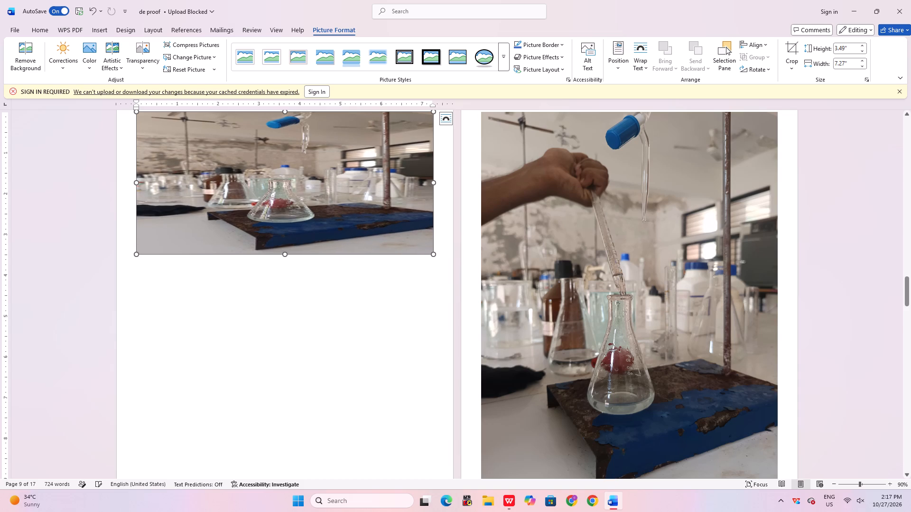
drag(434, 183, 346, 192)
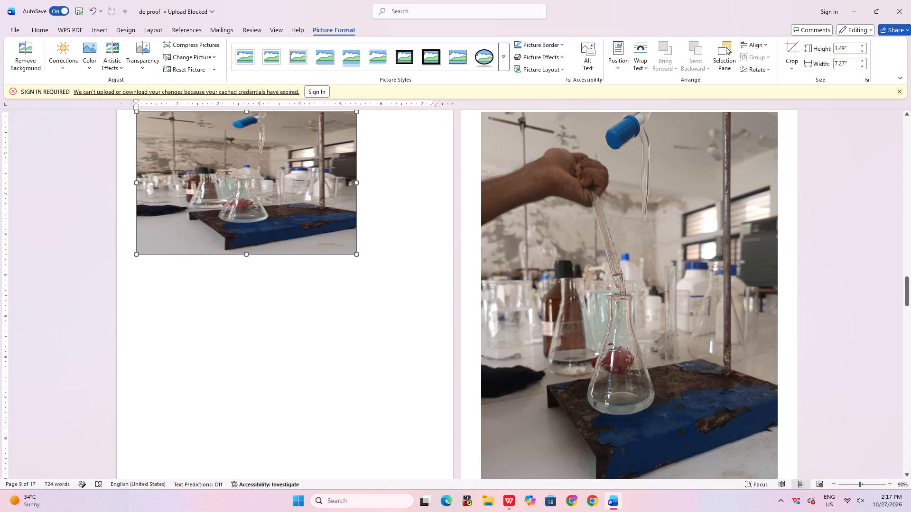
drag(346, 192, 263, 200)
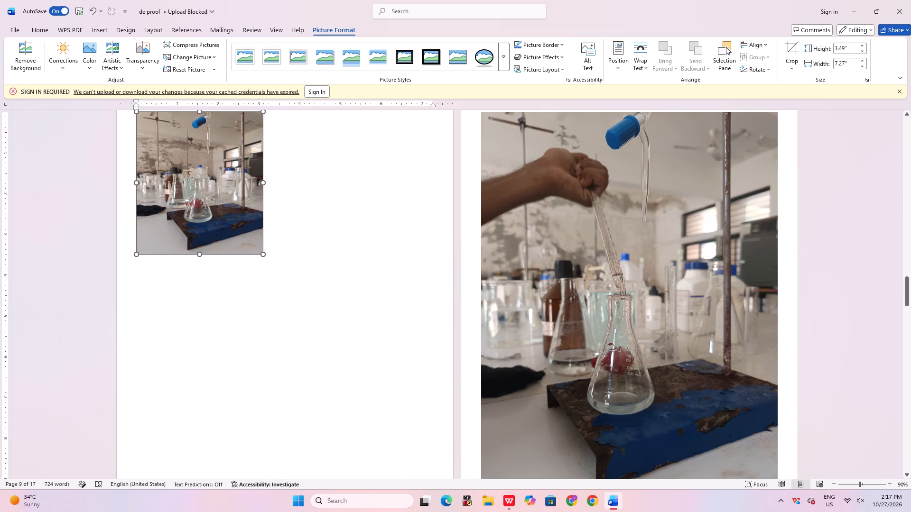
drag(263, 200, 260, 201)
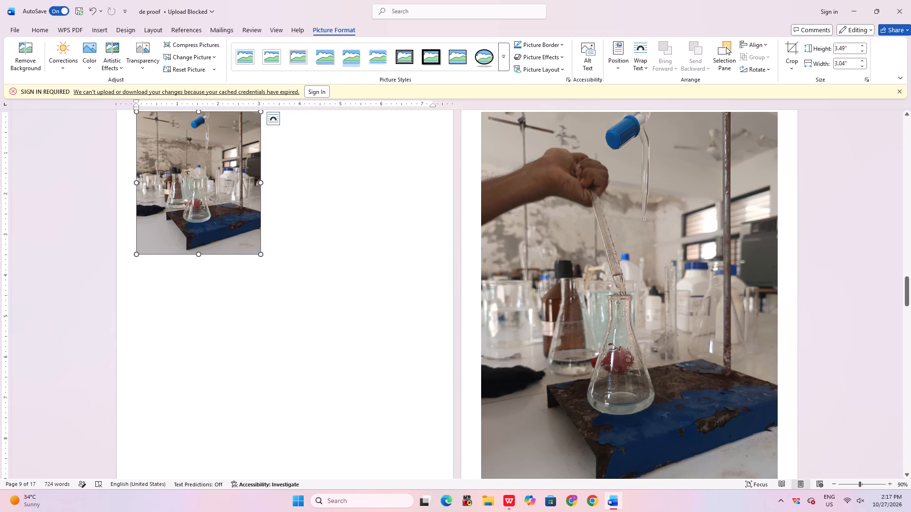
Shrink the photo of the hand holding the pipette to about 3.76" high and 3.27" wide so it fits beside the flask photo.
click(623, 351)
scroll(610, 366, down, 6)
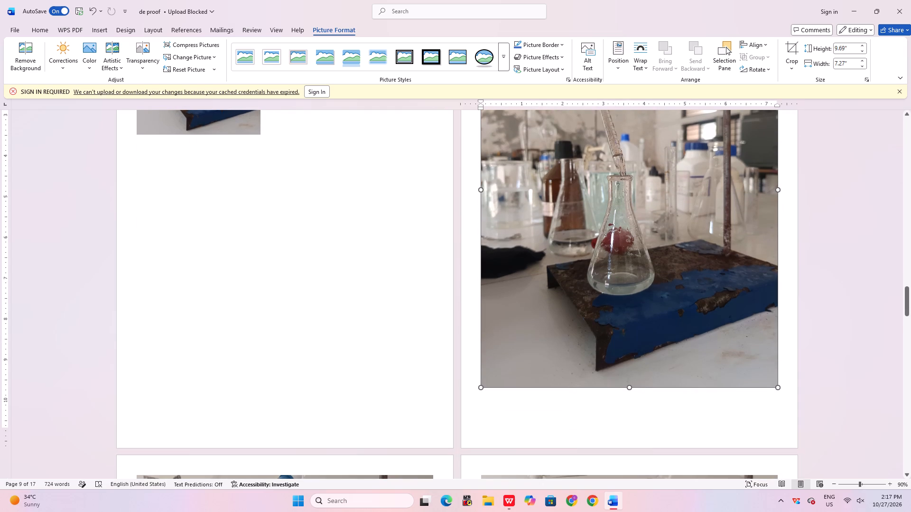
drag(629, 388, 597, 225)
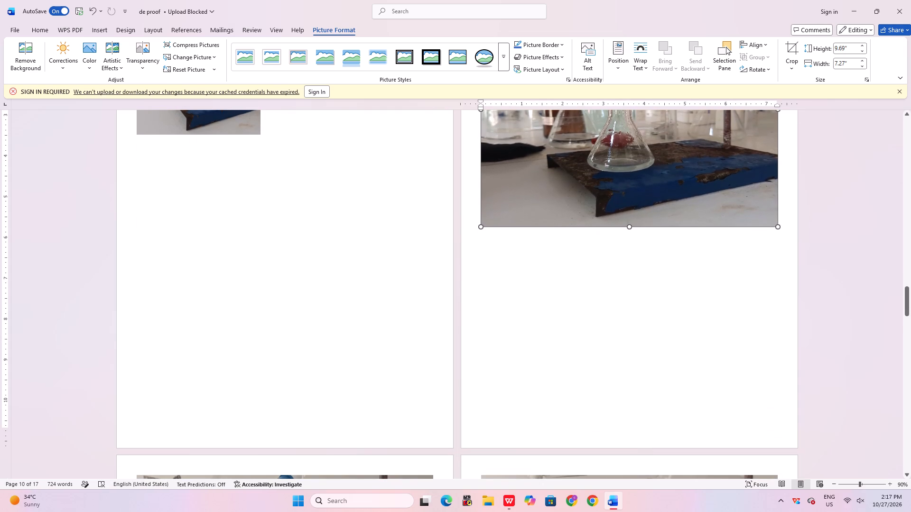
drag(597, 225, 600, 205)
scroll(622, 227, up, 5)
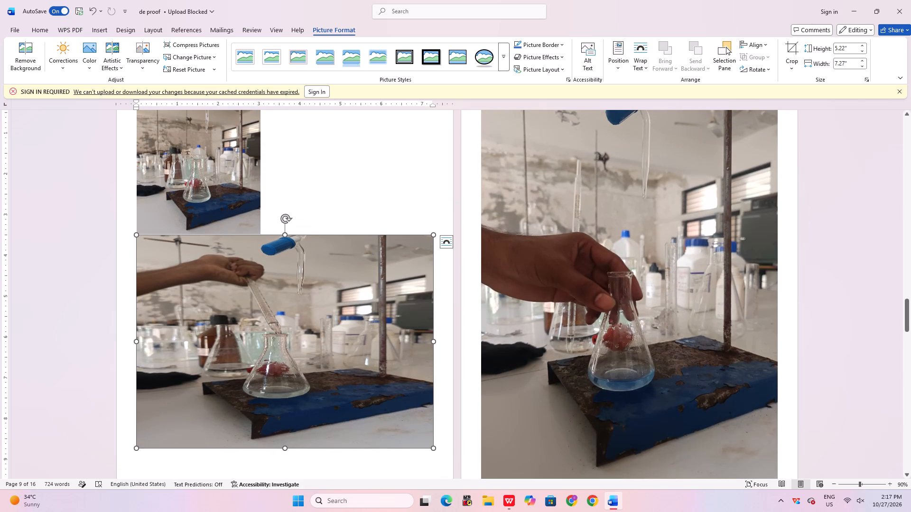
drag(285, 450, 291, 394)
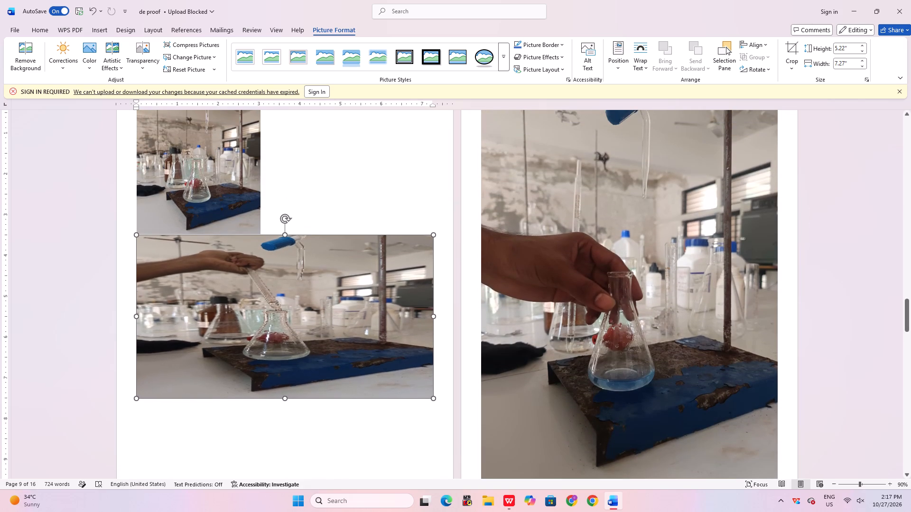
drag(291, 394, 320, 401)
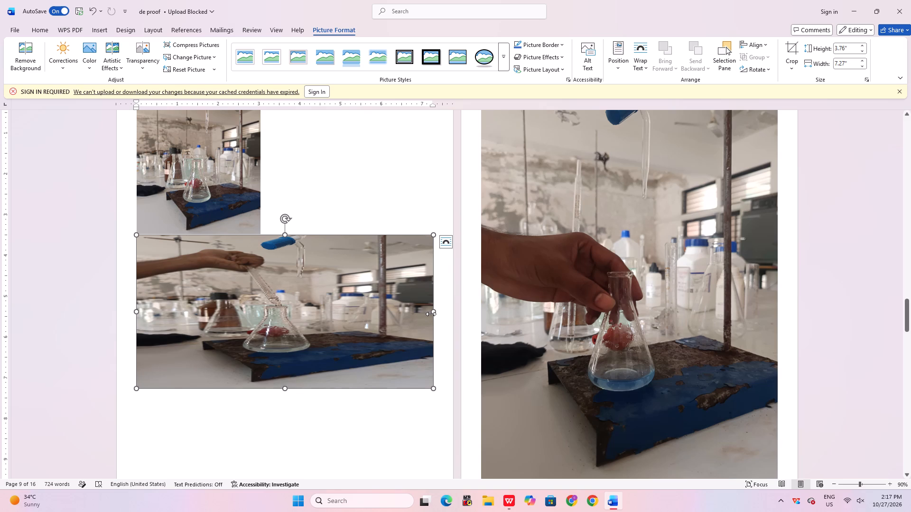
drag(432, 313, 283, 317)
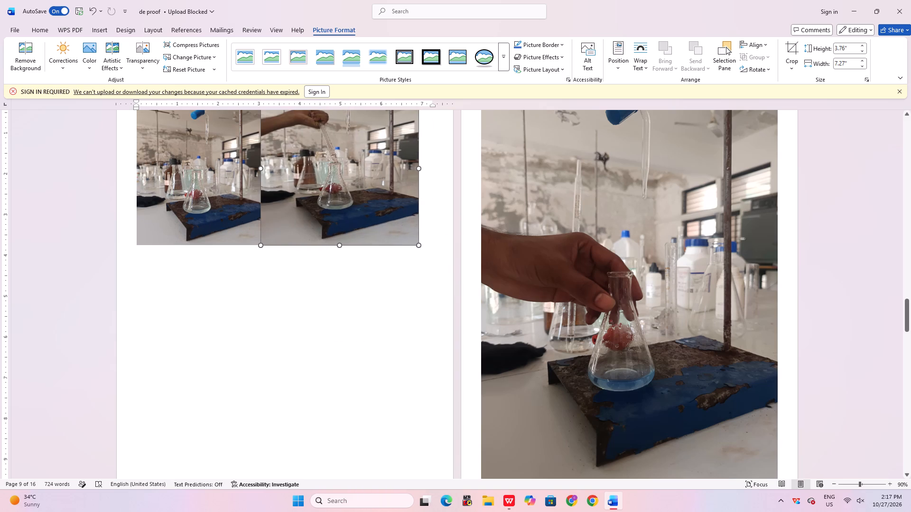
drag(283, 317, 270, 319)
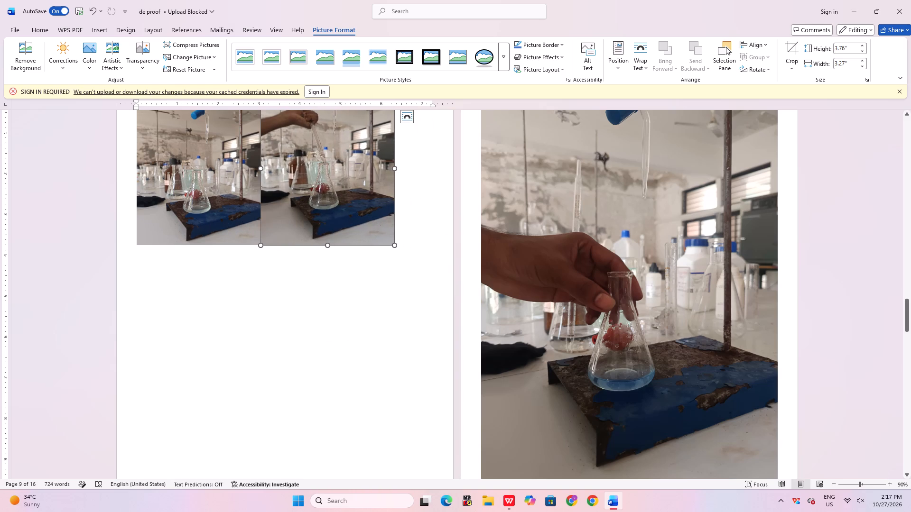
Insert a space between the two side-by-side photos on page 9.
click(259, 240)
click(265, 240)
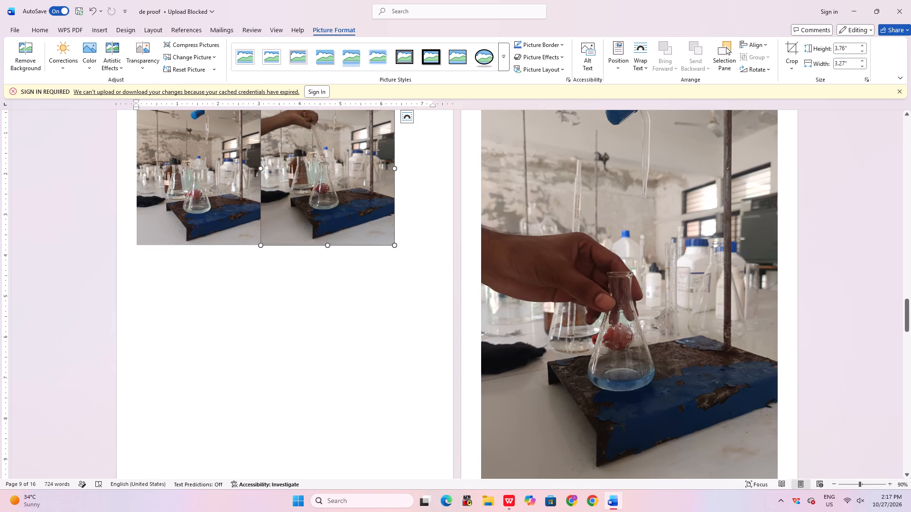
click(292, 240)
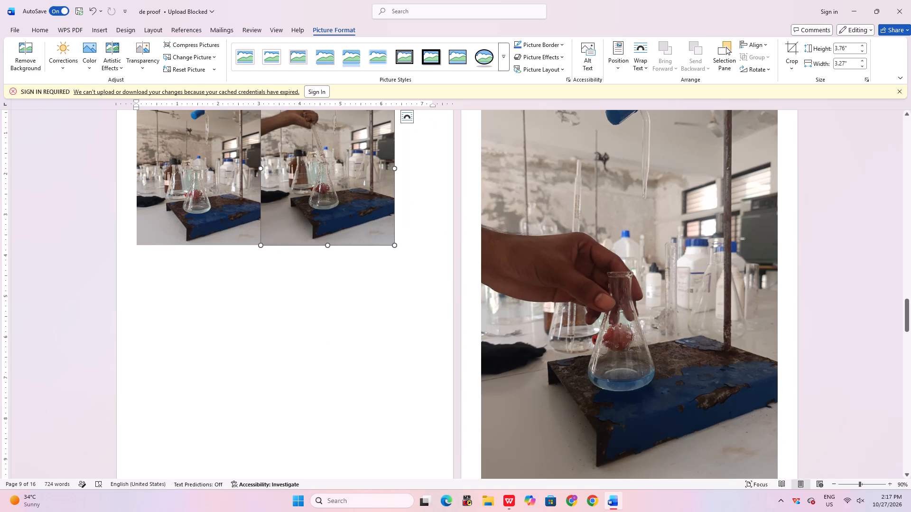
click(260, 237)
key(space)
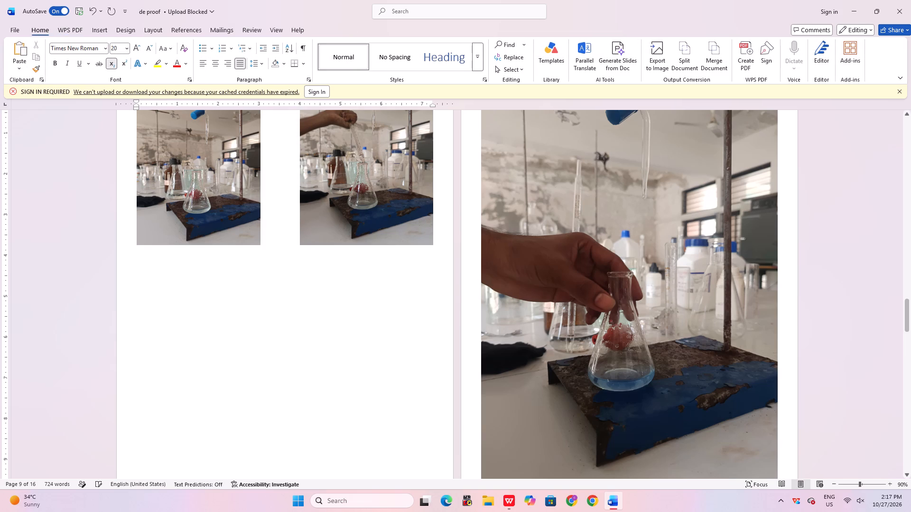
Reduce the pipette photo's height slightly to match the clear flask photo beside it.
scroll(269, 233, up, 5)
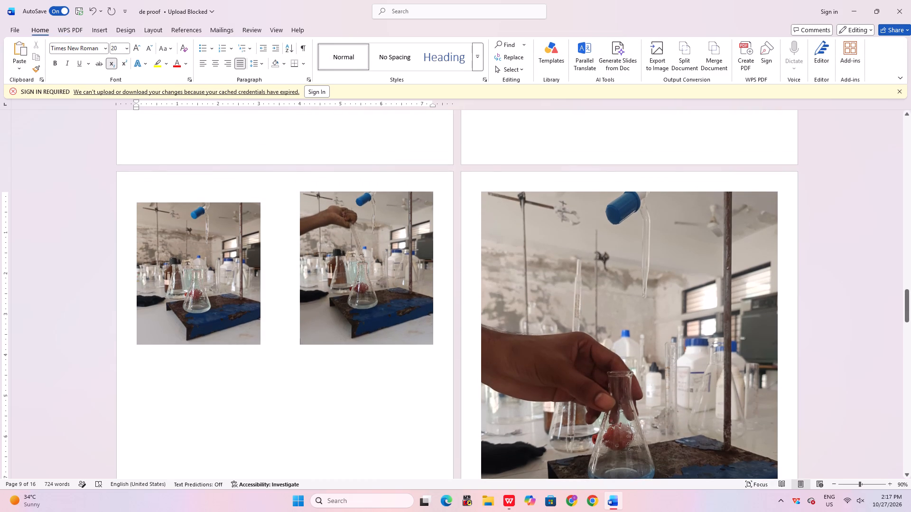
click(324, 318)
drag(366, 344, 371, 337)
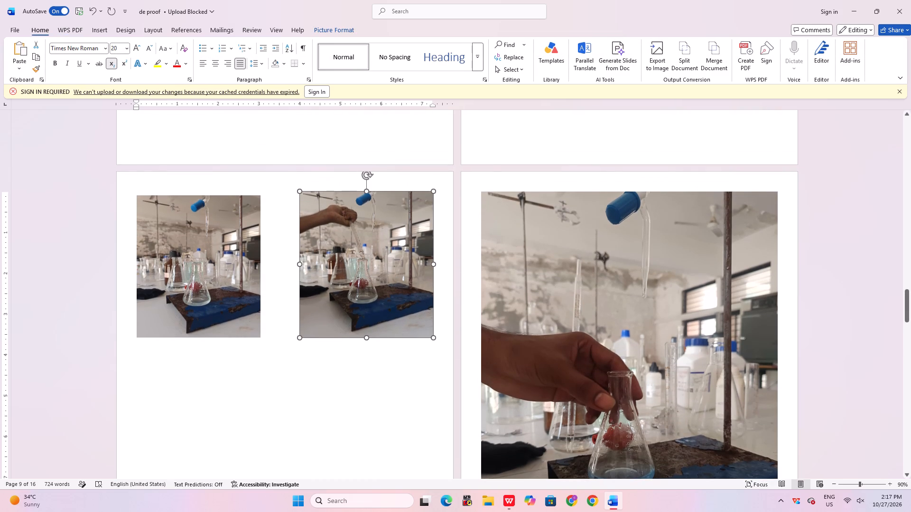
drag(371, 337, 377, 329)
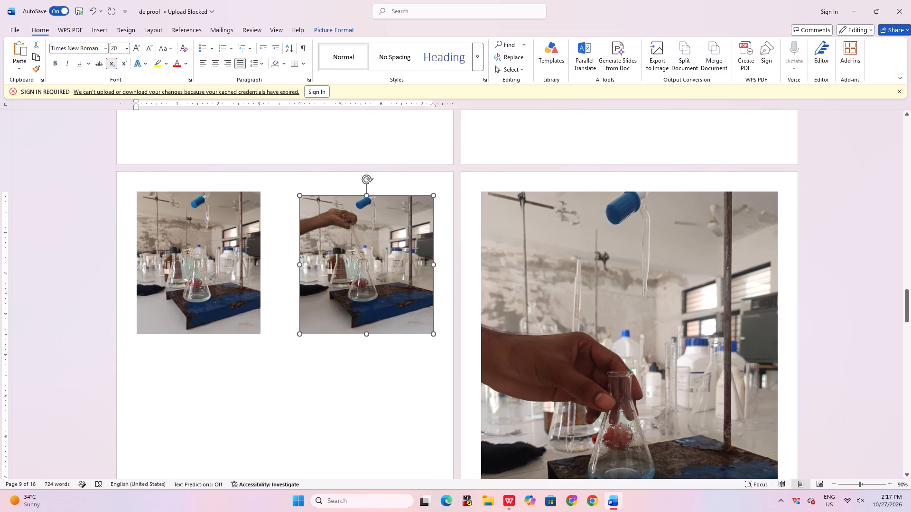
drag(377, 329, 379, 332)
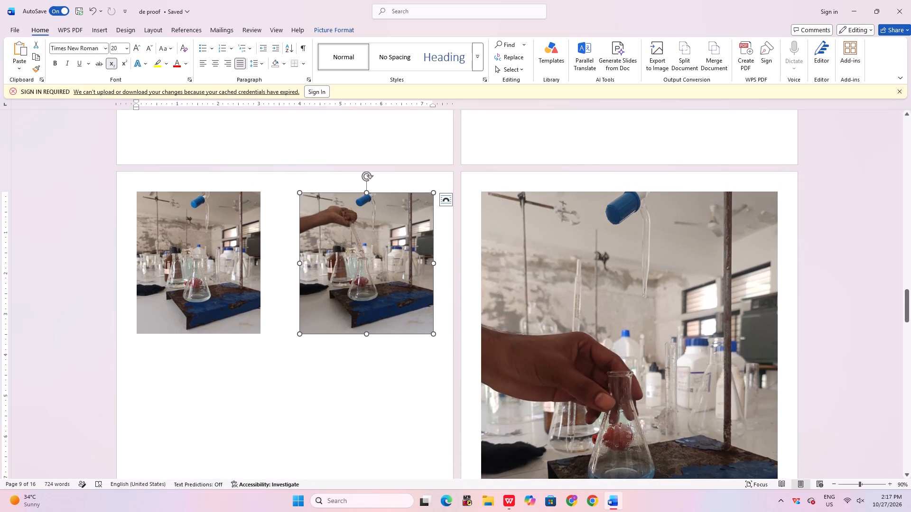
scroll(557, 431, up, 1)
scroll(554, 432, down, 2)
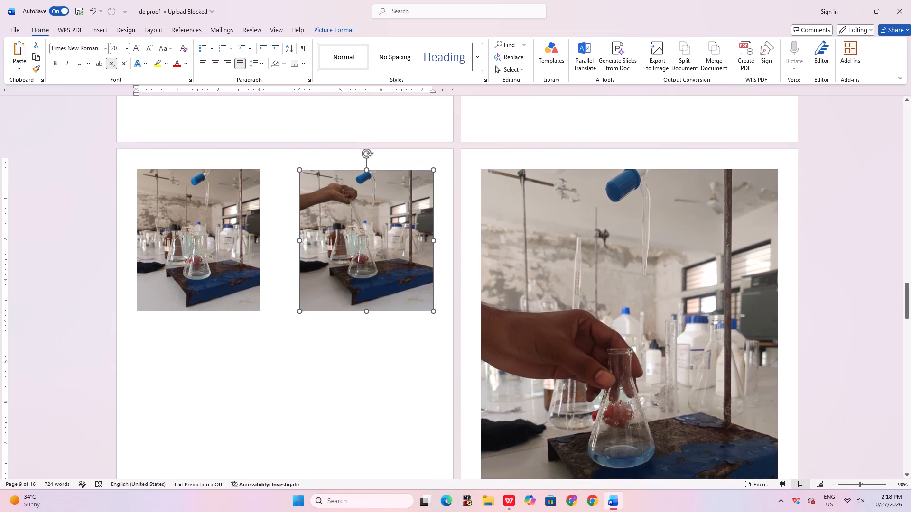
Shrink the page 10 photo of a hand gripping the light-blue flask to about 3.5" high and 3" wide.
scroll(553, 433, down, 2)
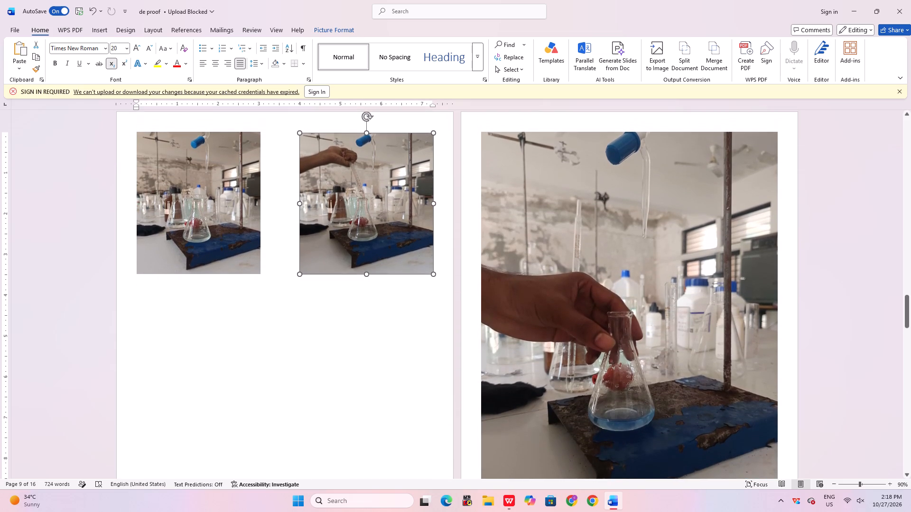
scroll(550, 439, down, 6)
click(572, 317)
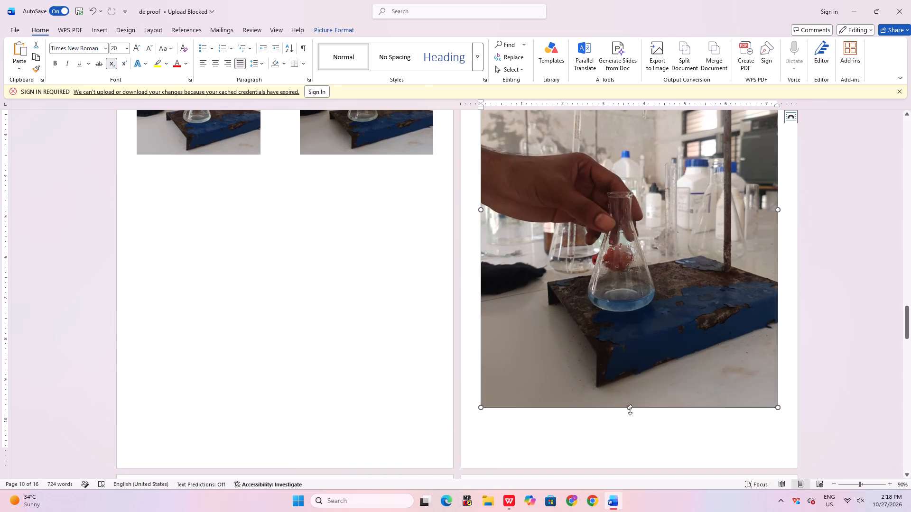
drag(628, 408, 626, 280)
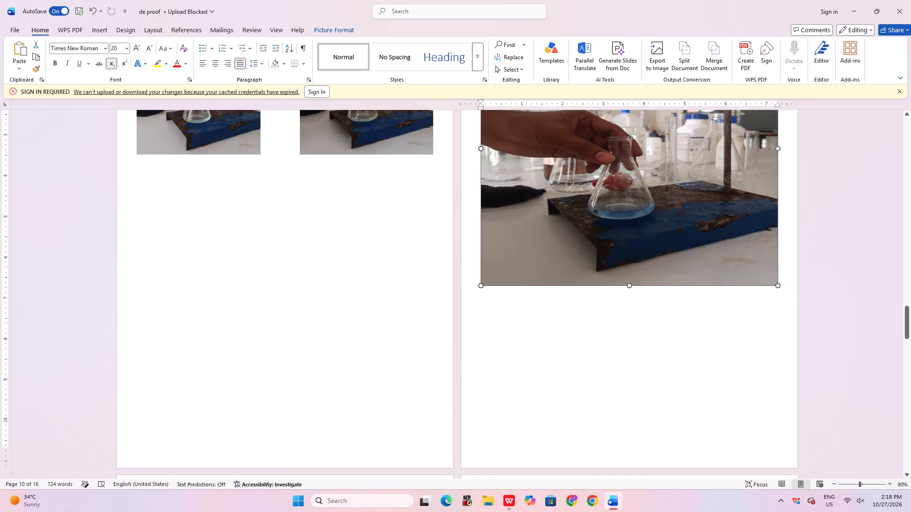
drag(626, 280, 623, 157)
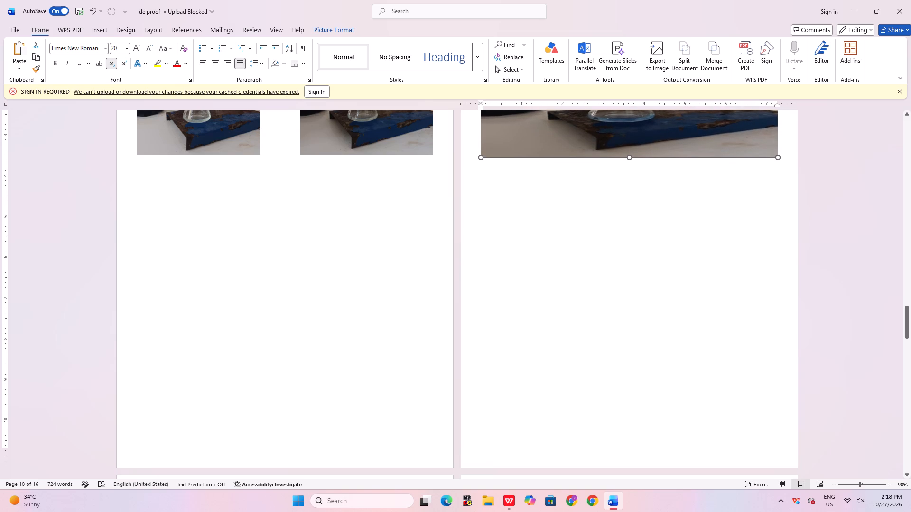
drag(623, 157, 623, 155)
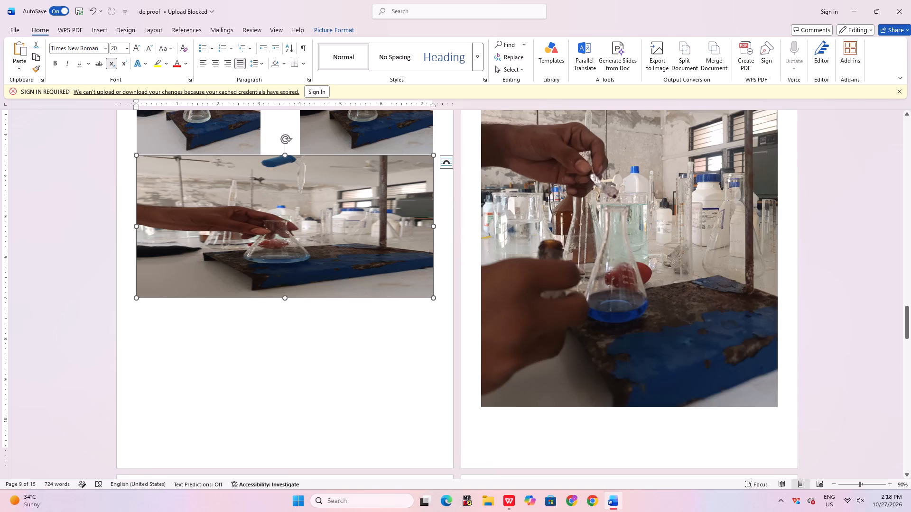
drag(434, 226, 313, 185)
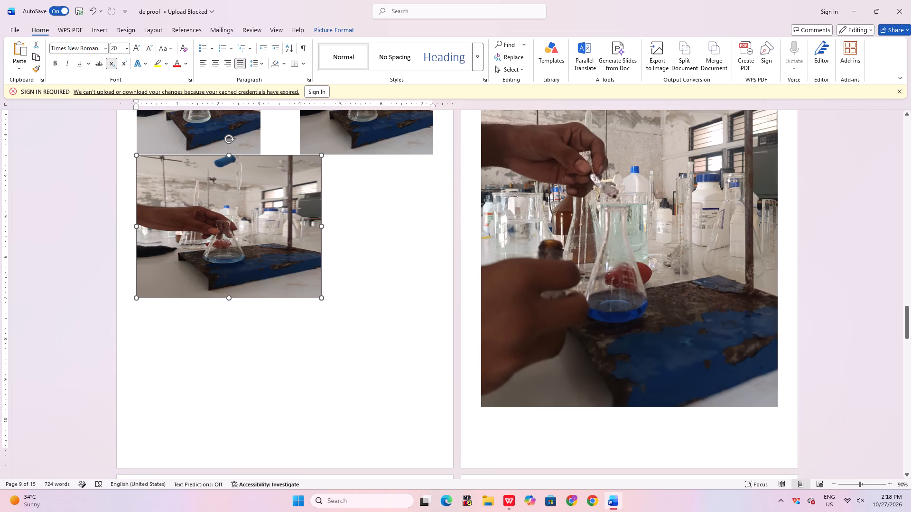
drag(313, 185, 265, 183)
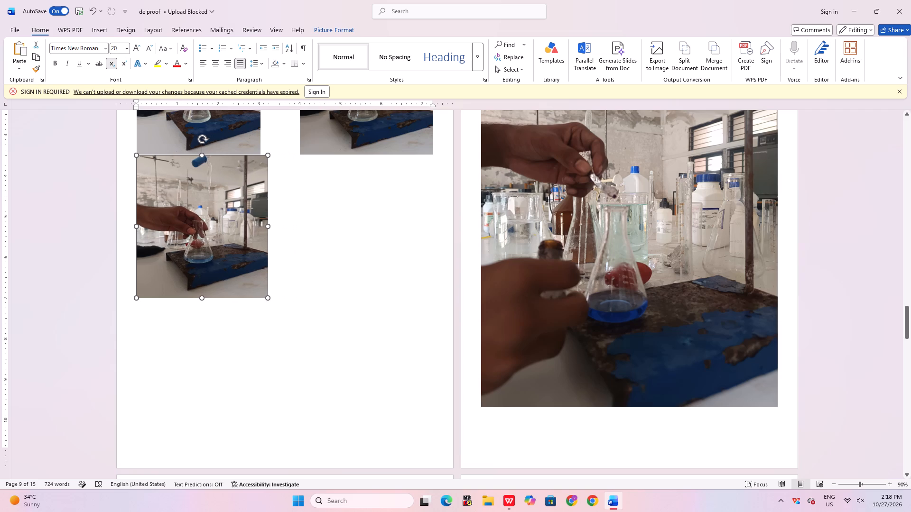
drag(265, 183, 261, 184)
Insert a paragraph break after the pipette photo so the light-blue flask photo starts its own paragraph.
click(436, 151)
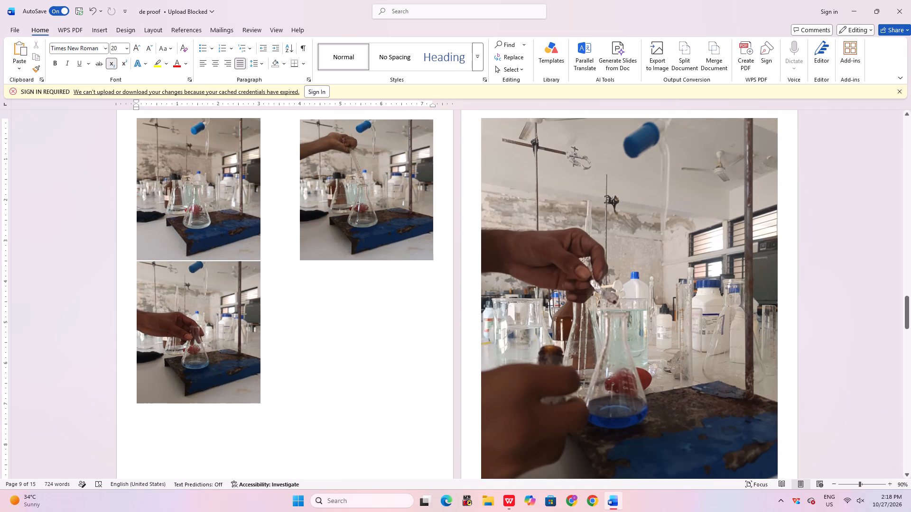
key(Return)
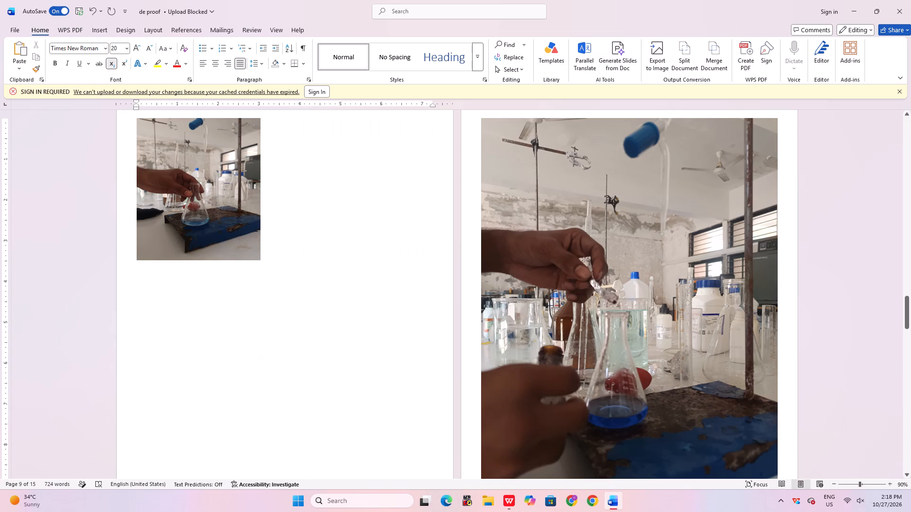
Widen the gap between the clear flask and pipette photos below the Volumetric Logging paragraph by inserting 15 spaces.
scroll(428, 238, up, 13)
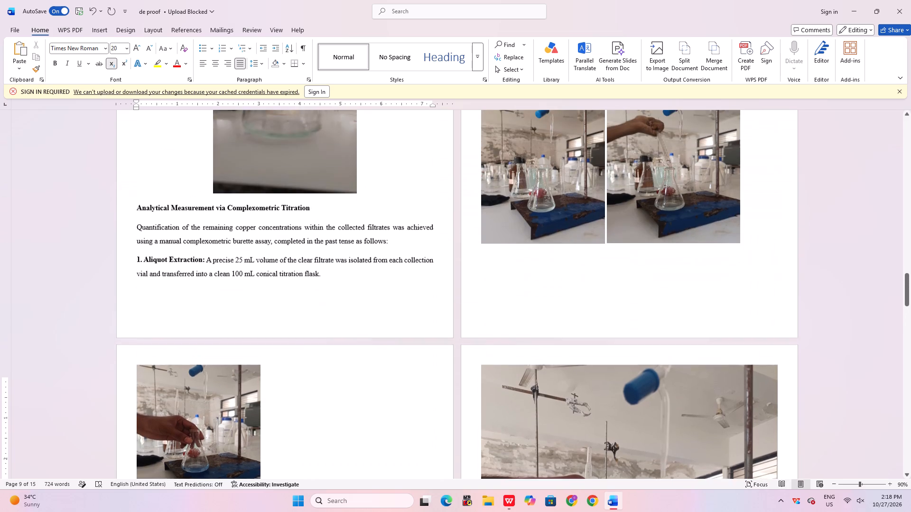
scroll(440, 134, up, 3)
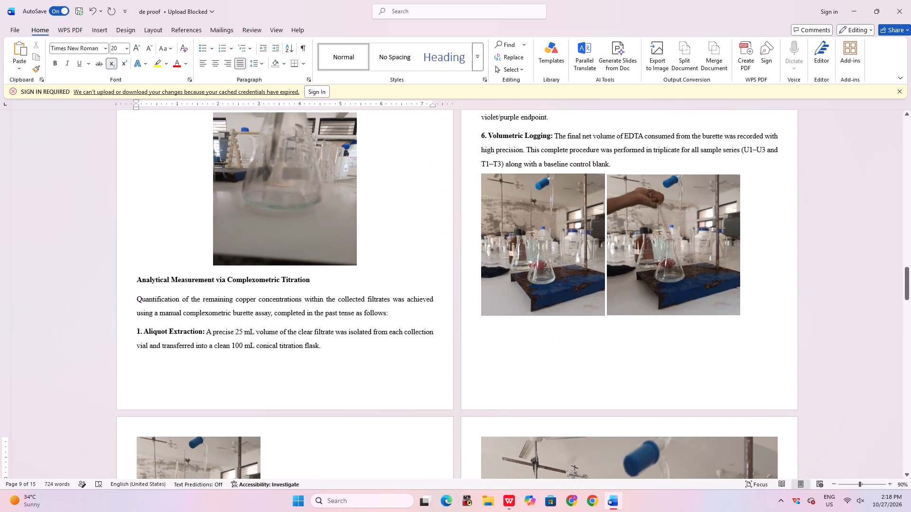
scroll(439, 153, down, 1)
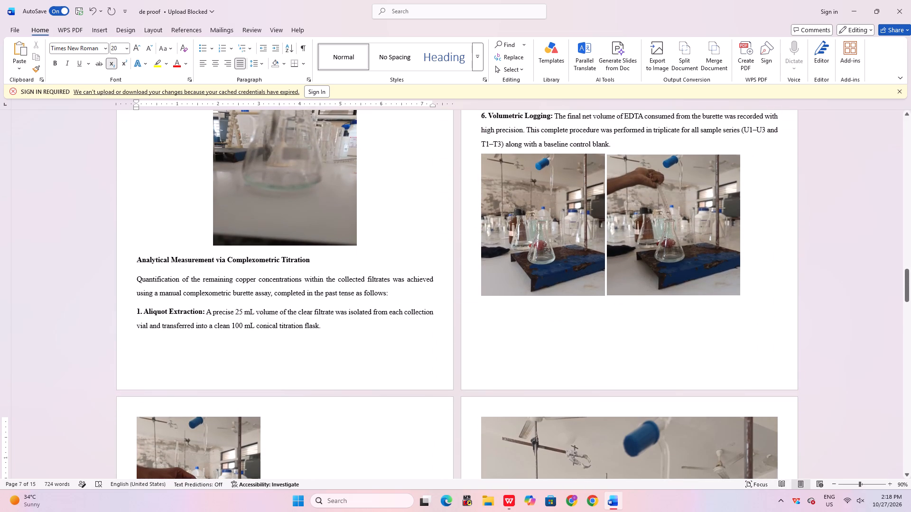
click(605, 285)
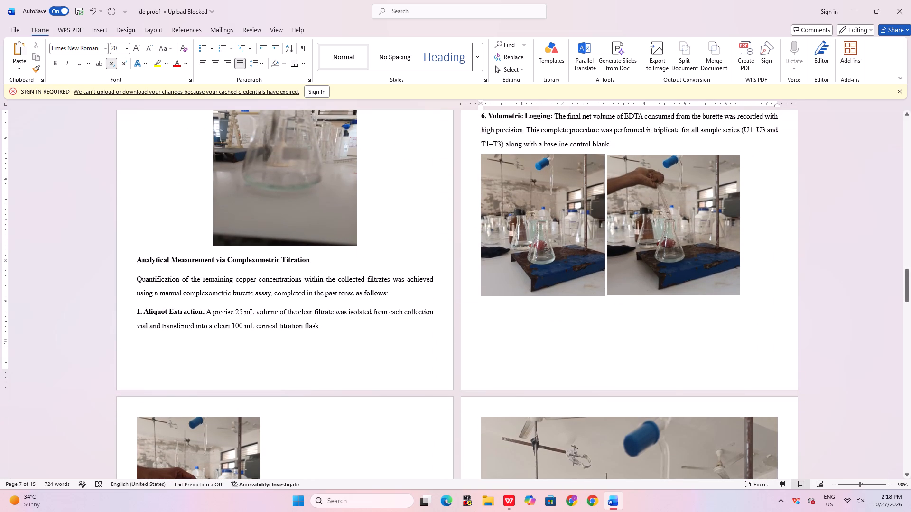
key(space)
key(space)
key(space)
key(space)
key(space)
key(space)
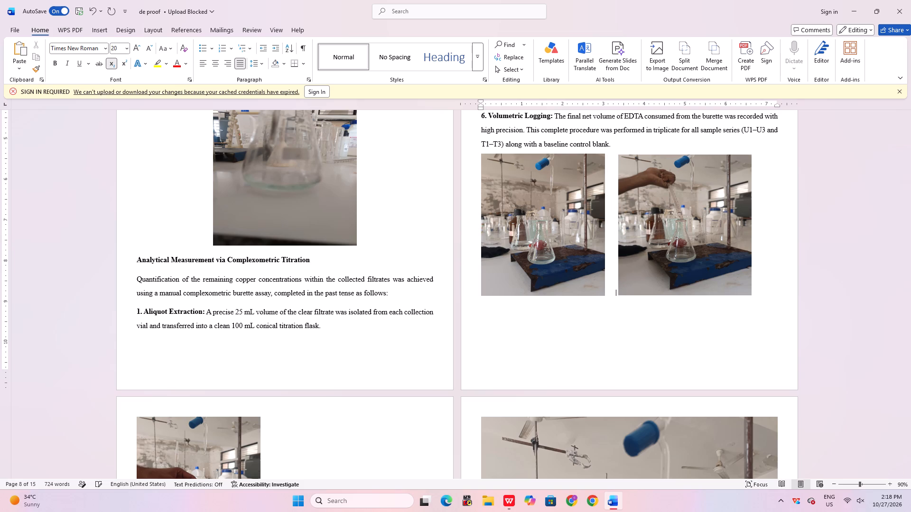
key(space)
key(space)
key(space)
key(space)
key(space)
key(space)
key(space)
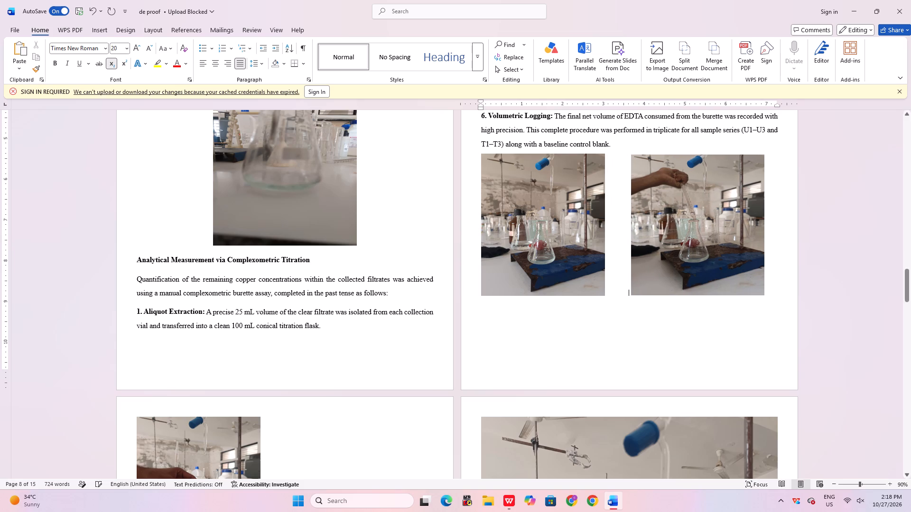
key(space)
key(space)
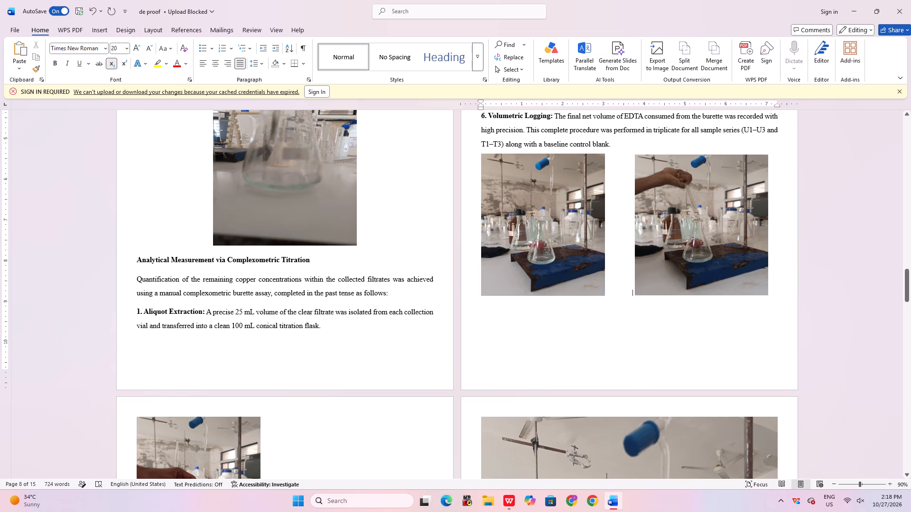
Widen the clear flask photo on page 8 to about 3.2" to match the pipette photo beside it.
click(581, 274)
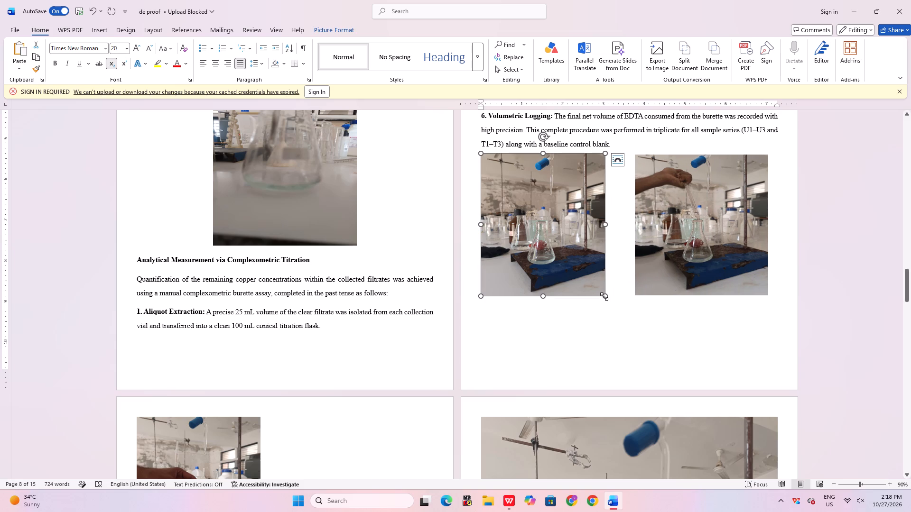
drag(604, 225, 606, 225)
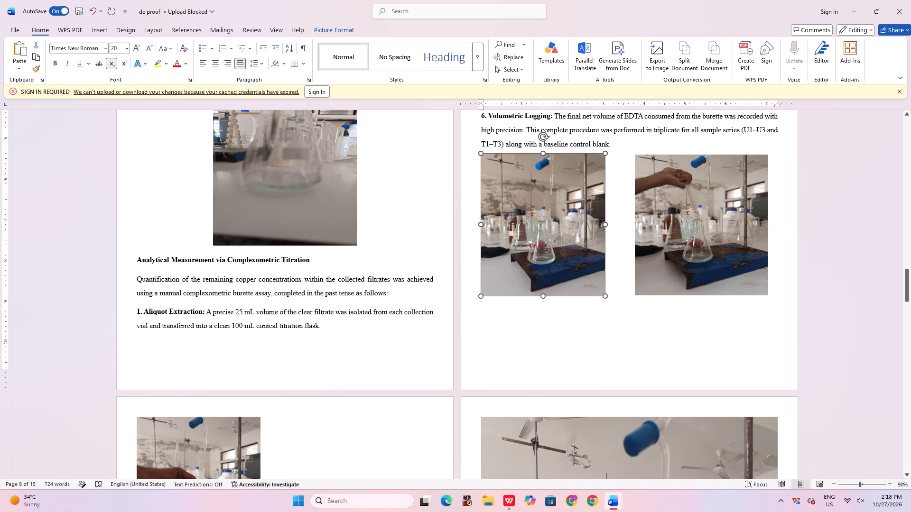
drag(606, 225, 611, 223)
right_click(607, 225)
drag(605, 224, 612, 223)
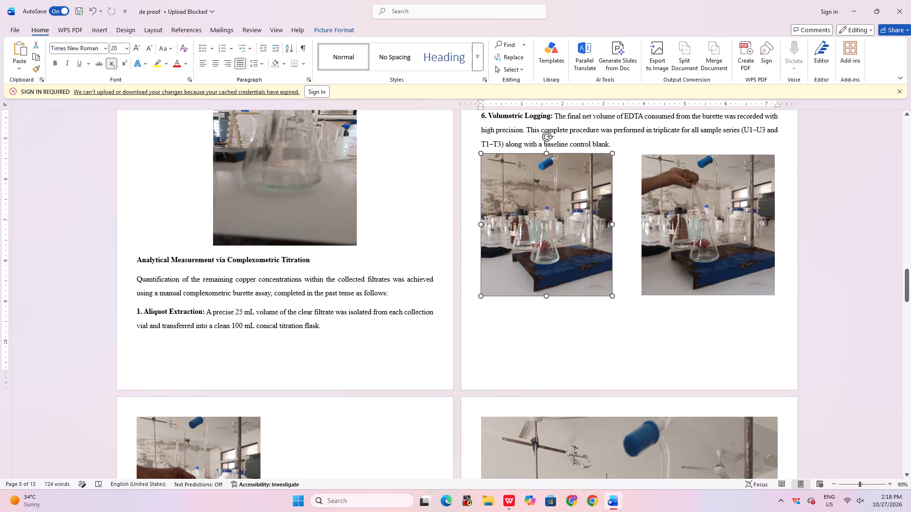
drag(612, 223, 614, 219)
Enlarge the light-blue flask photo on page 9 to about 3.3" wide and 3.7" high.
scroll(602, 282, down, 5)
scroll(539, 285, down, 7)
click(209, 207)
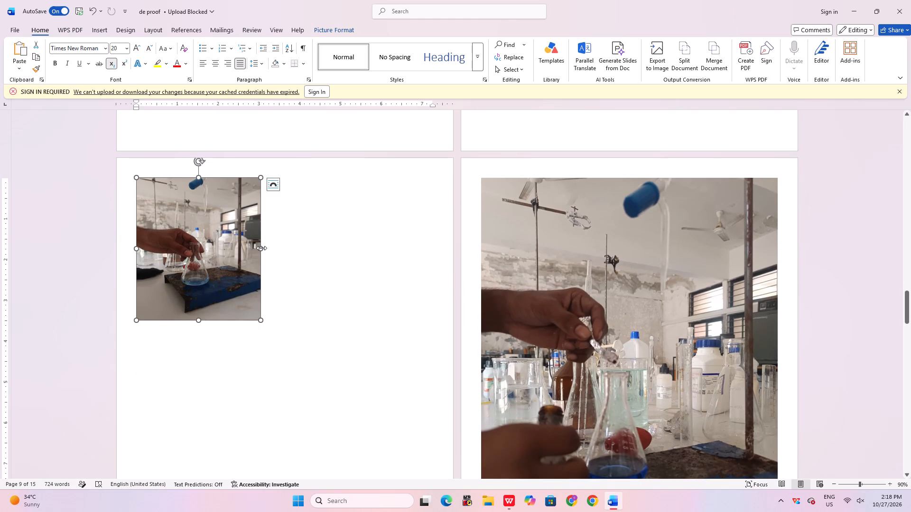
drag(261, 246, 285, 247)
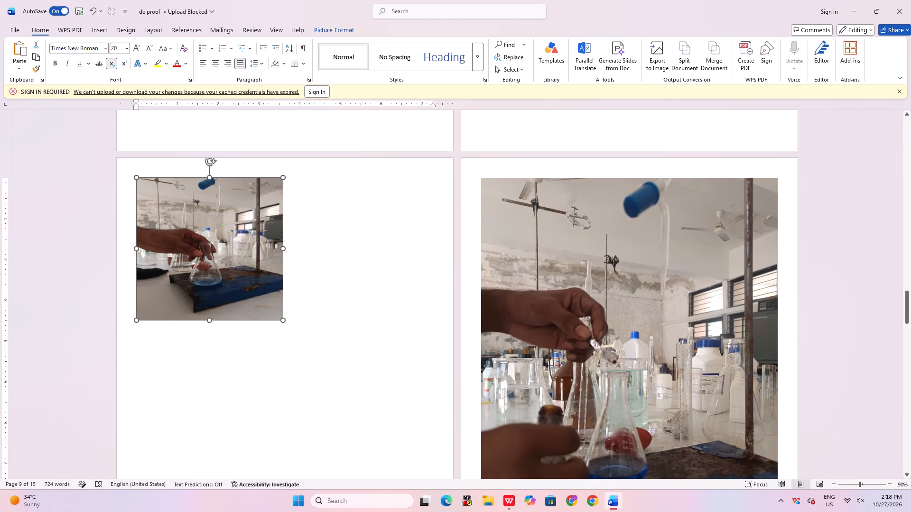
drag(285, 247, 272, 246)
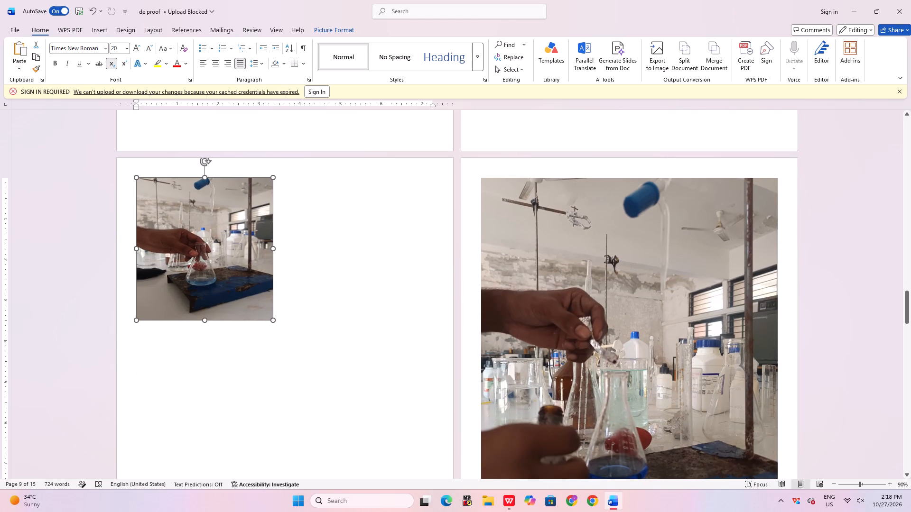
drag(272, 246, 272, 242)
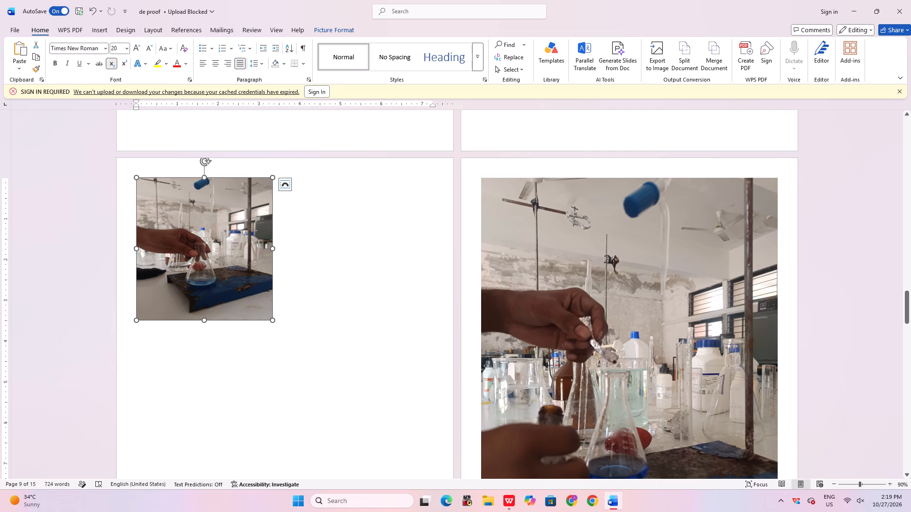
drag(193, 320, 196, 311)
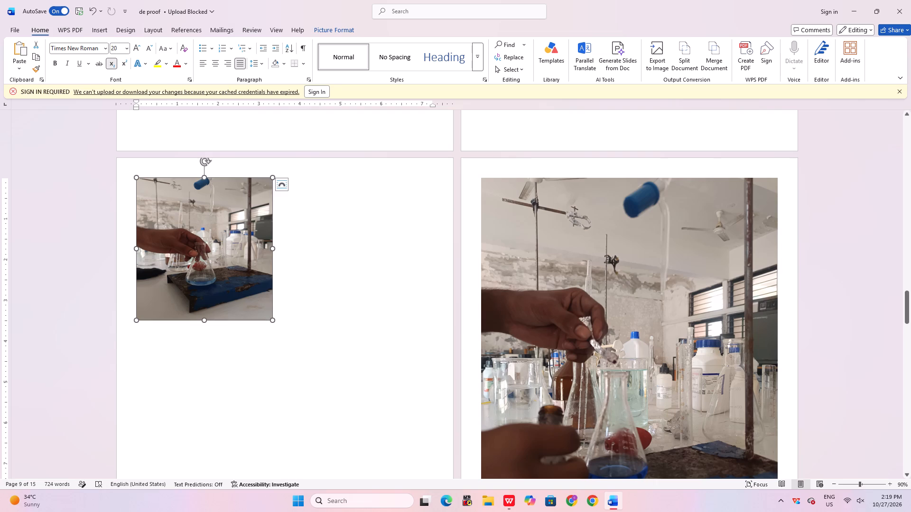
click(197, 307)
drag(203, 321, 201, 328)
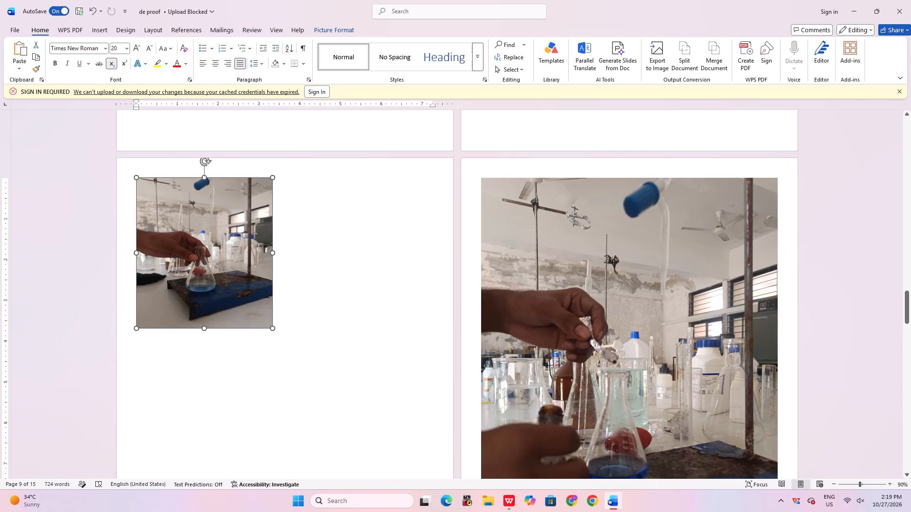
drag(201, 328, 201, 329)
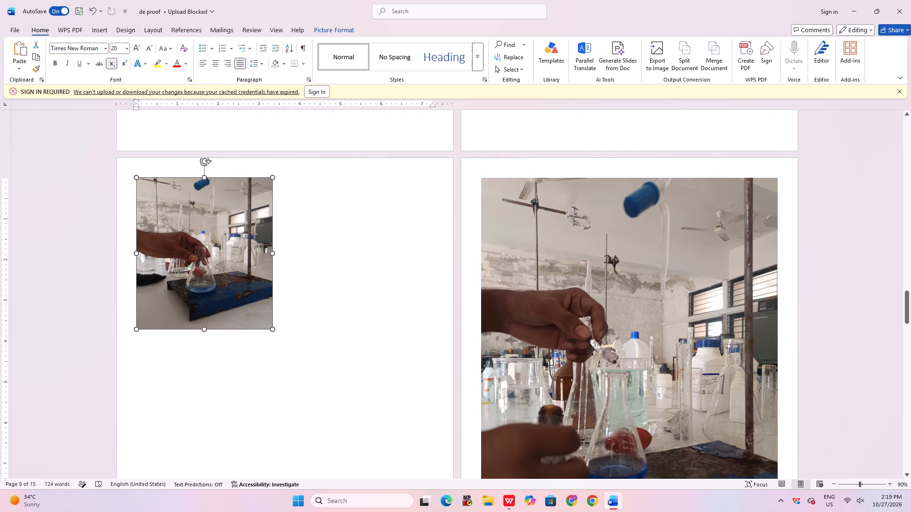
Shrink the deep-blue flask photo on page 10 to about 3.5" high and 2.9" wide so it fits beside the light-blue flask photo.
click(600, 251)
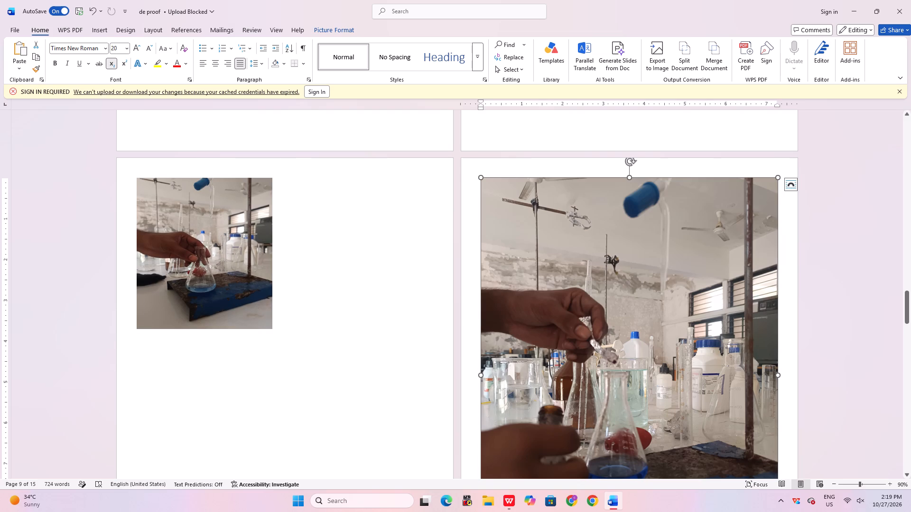
scroll(588, 260, down, 12)
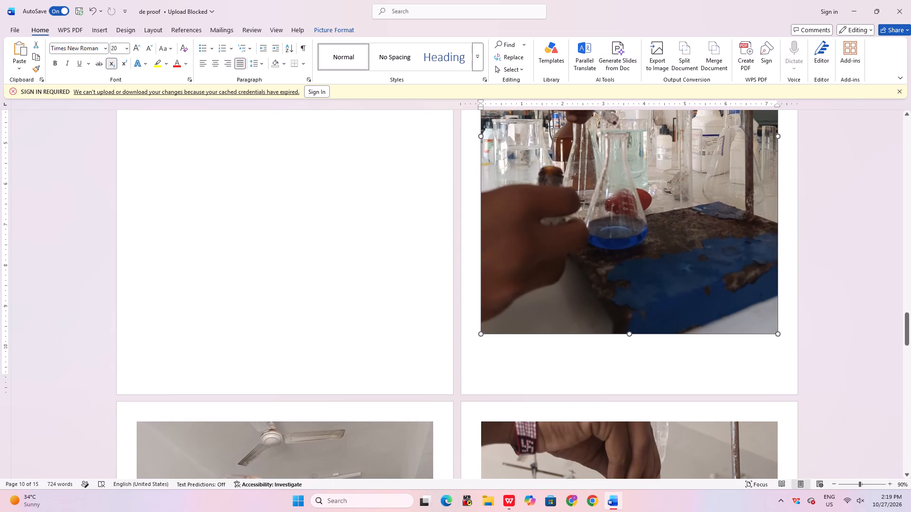
drag(630, 335, 620, 260)
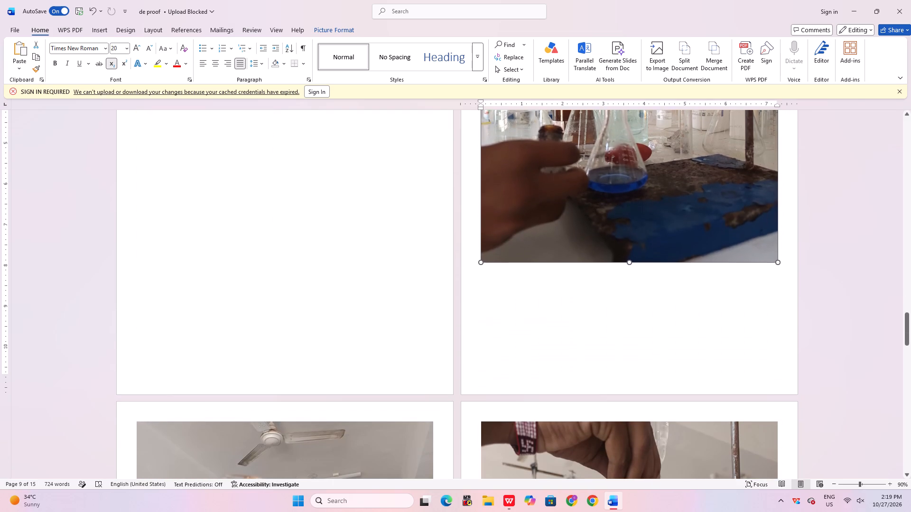
drag(620, 260, 625, 139)
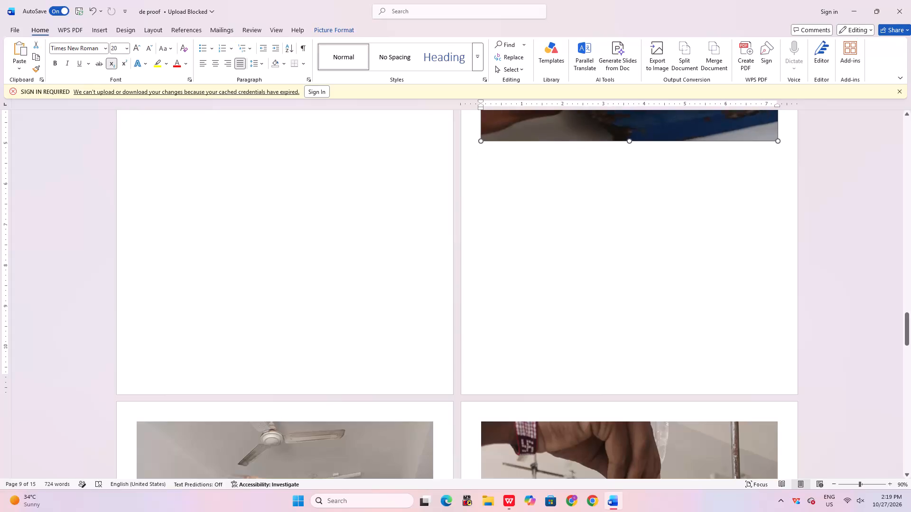
drag(625, 139, 629, 112)
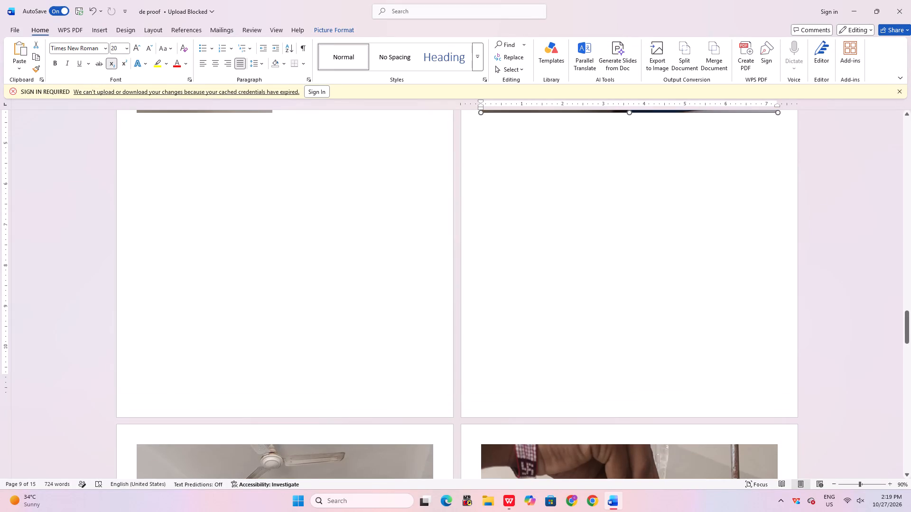
drag(629, 112, 628, 112)
scroll(653, 333, down, 1)
scroll(654, 328, up, 4)
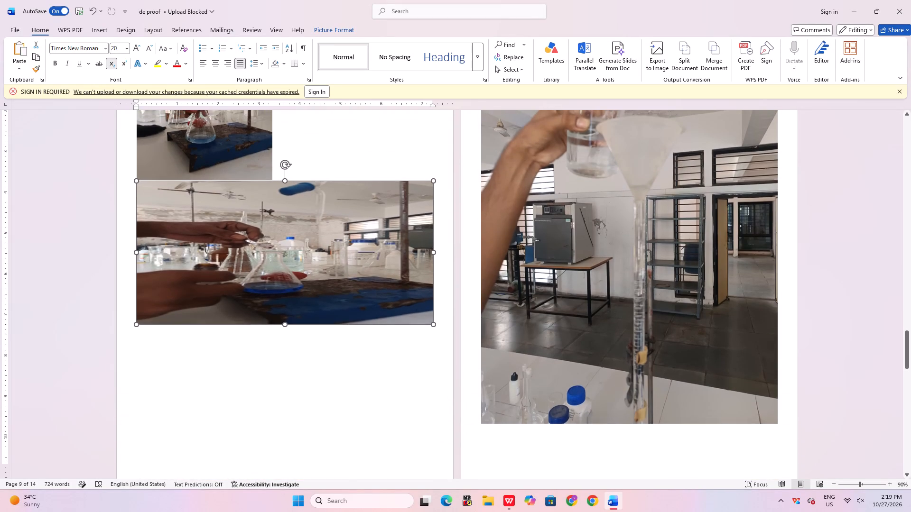
drag(435, 252, 290, 222)
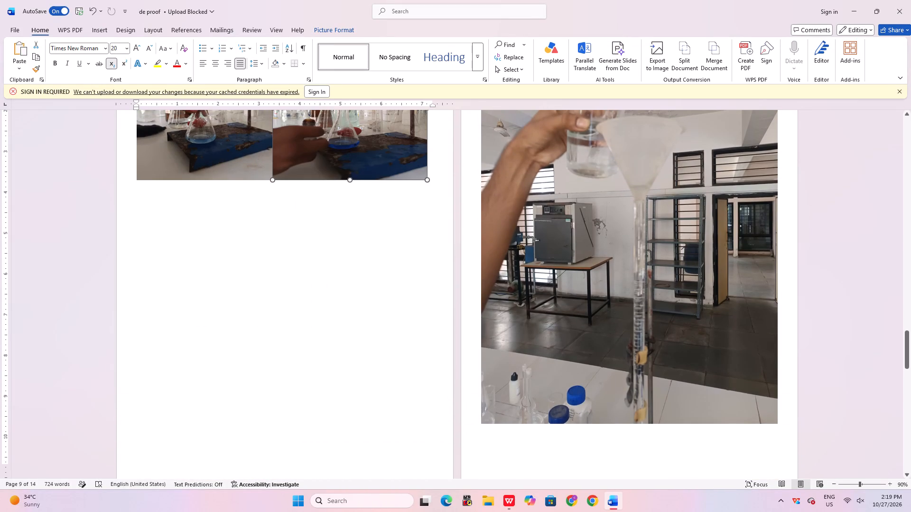
drag(290, 222, 249, 223)
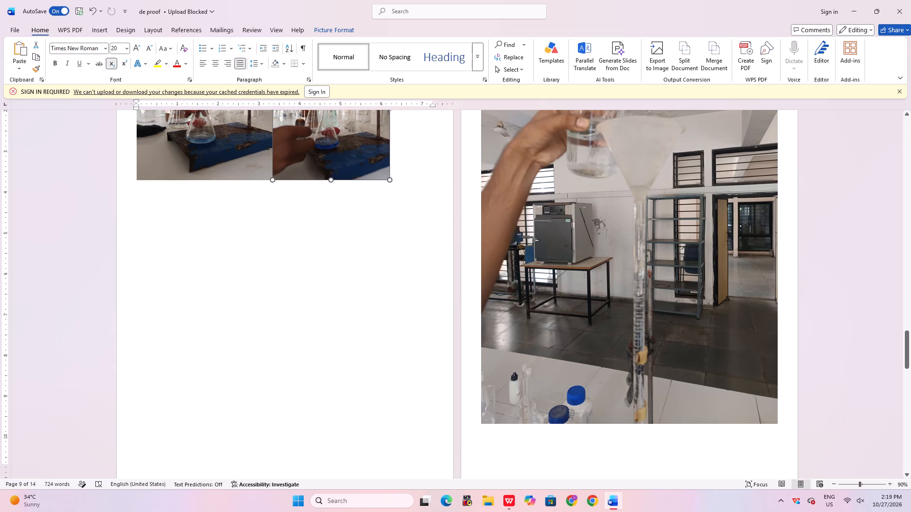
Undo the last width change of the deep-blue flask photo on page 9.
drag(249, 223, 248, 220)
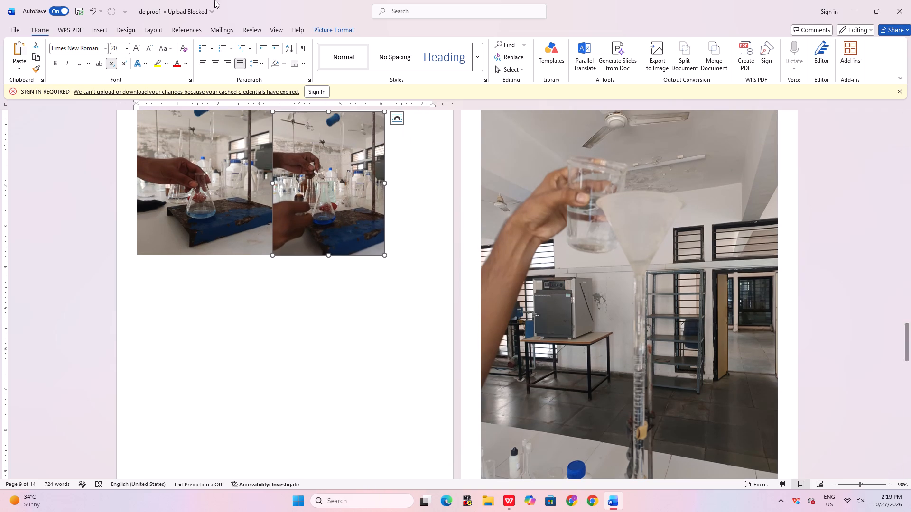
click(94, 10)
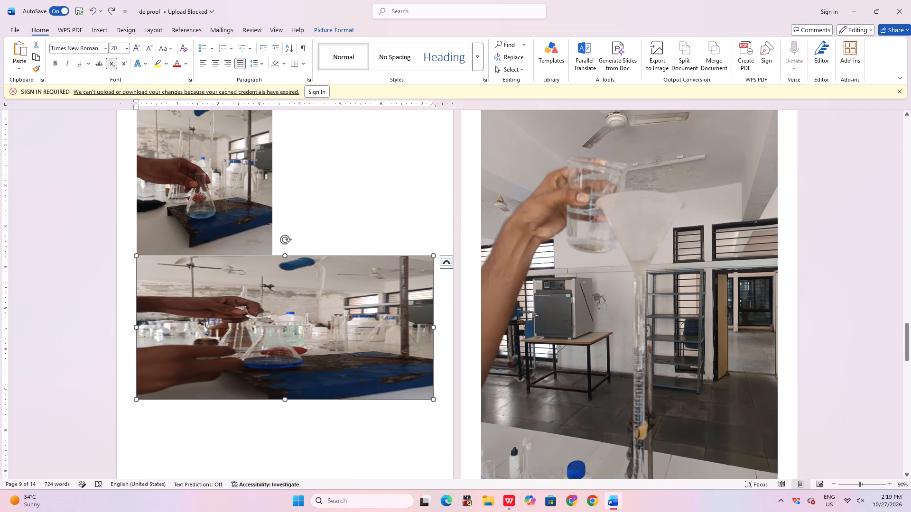
Insert three spaces after the light-blue flask photo on page 9.
click(274, 235)
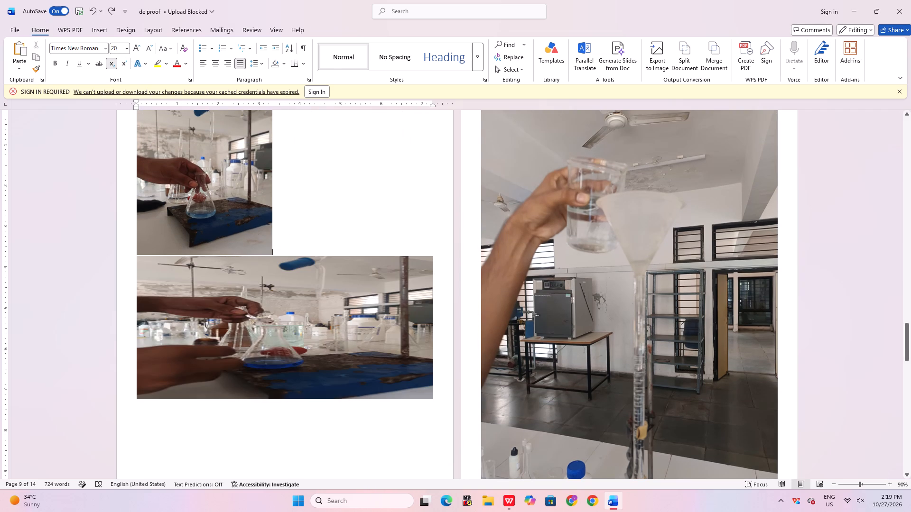
key(space)
key(space)
key(space)
Narrow the deep-blue flask photo to about 3.3" wide so it fits beside the light-blue flask photo.
click(430, 396)
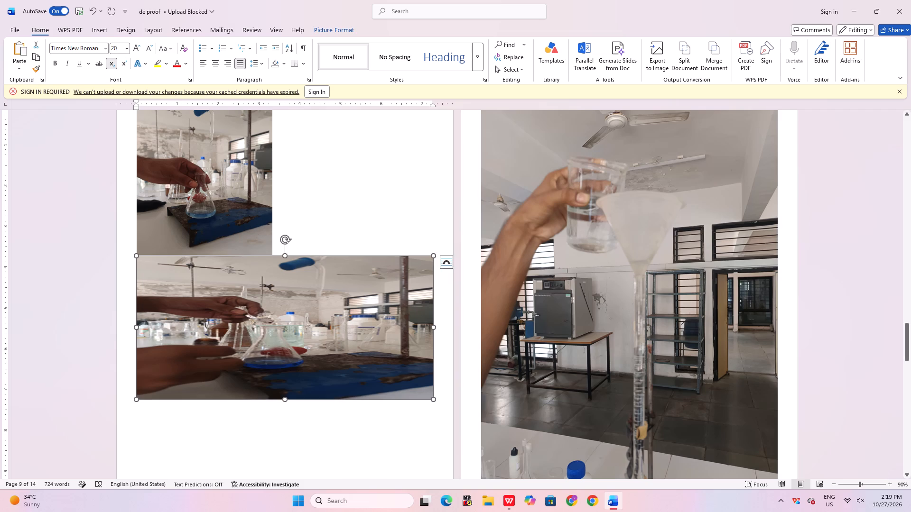
drag(433, 328, 279, 318)
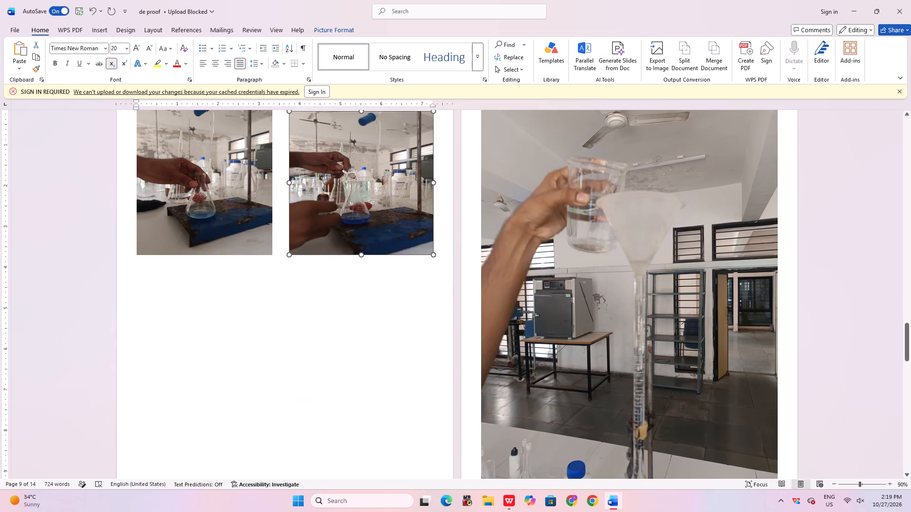
drag(279, 318, 270, 320)
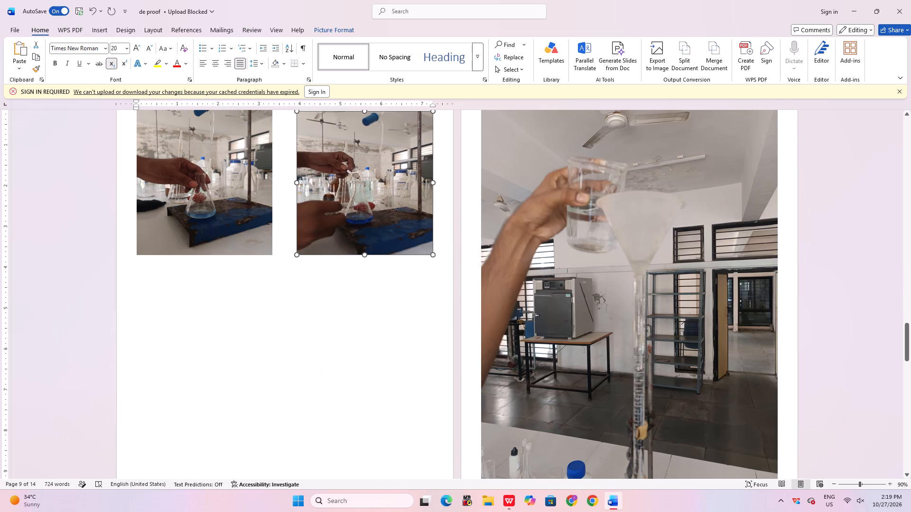
drag(270, 320, 271, 321)
Add two blank lines below the pair of blue flask photos on page 9.
scroll(412, 364, down, 2)
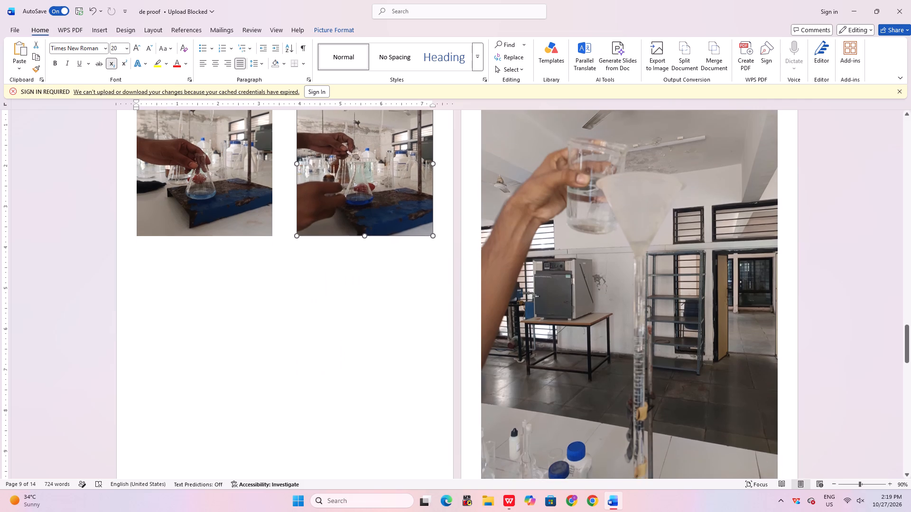
scroll(426, 362, down, 3)
drag(609, 320, 605, 325)
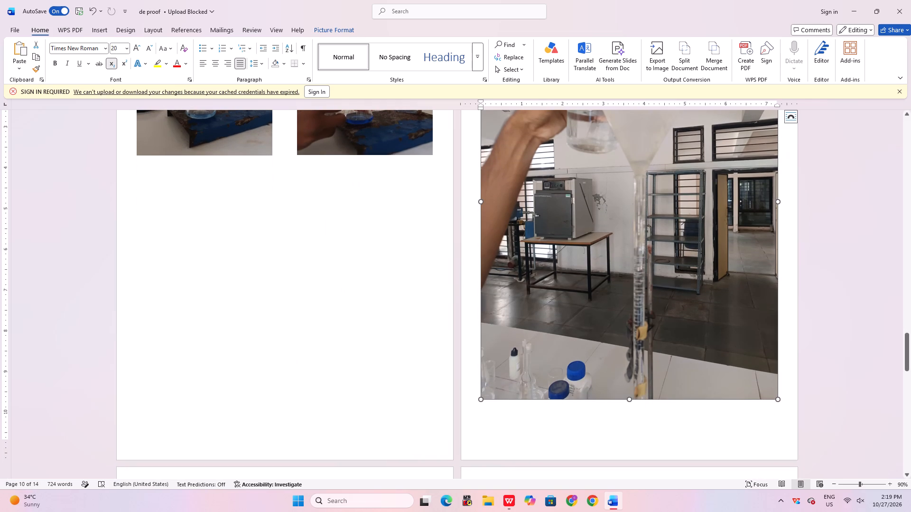
click(146, 181)
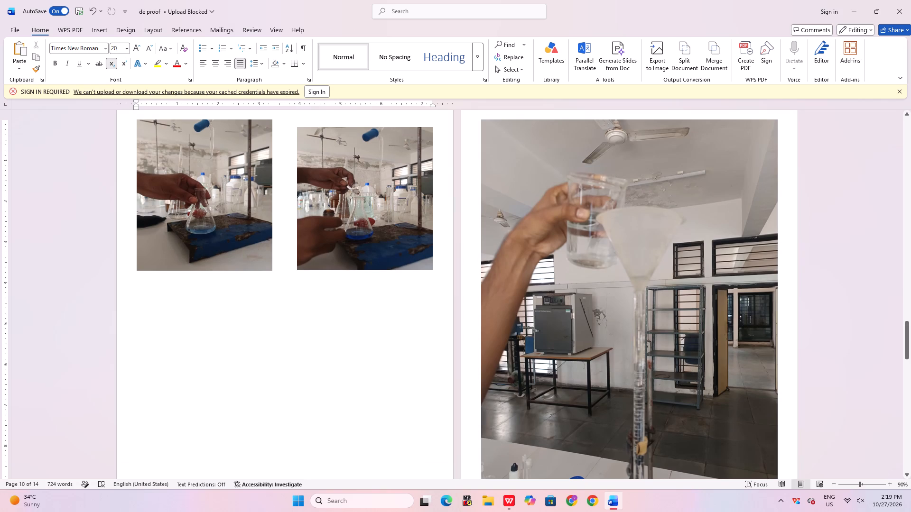
click(436, 267)
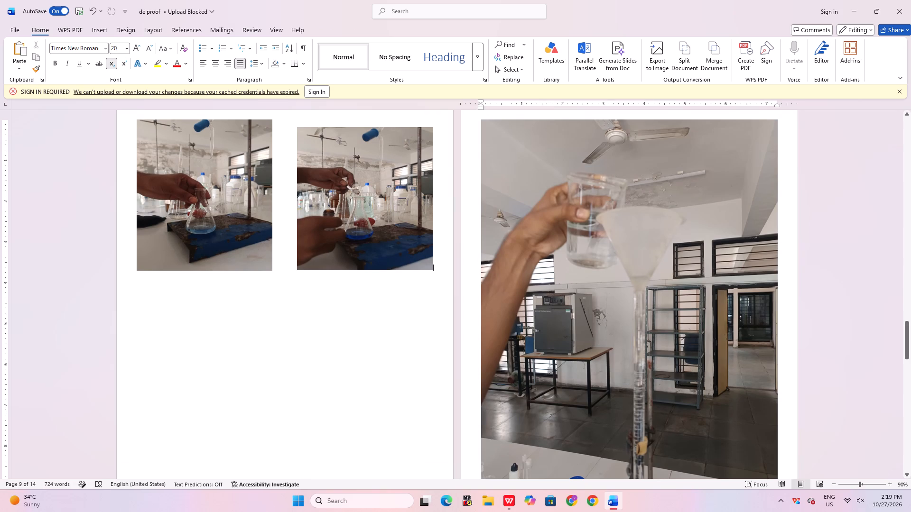
key(Return)
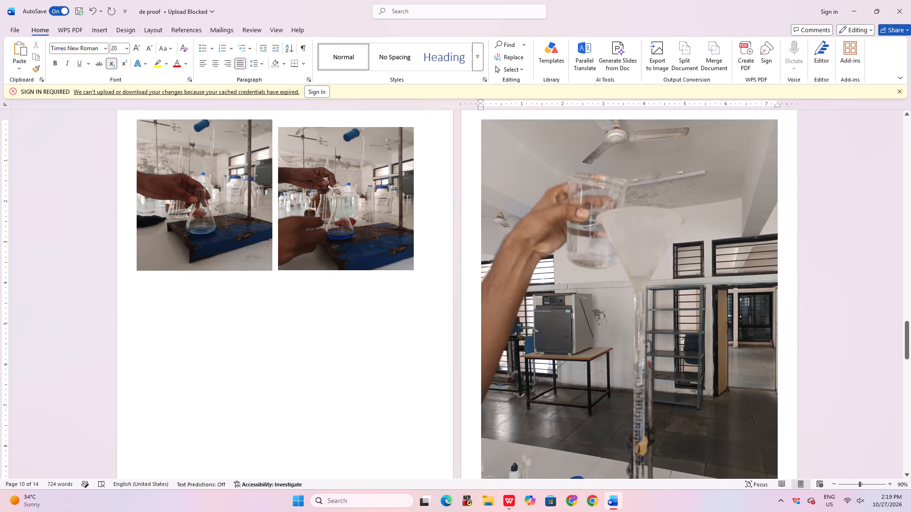
key(BackSpace)
click(435, 261)
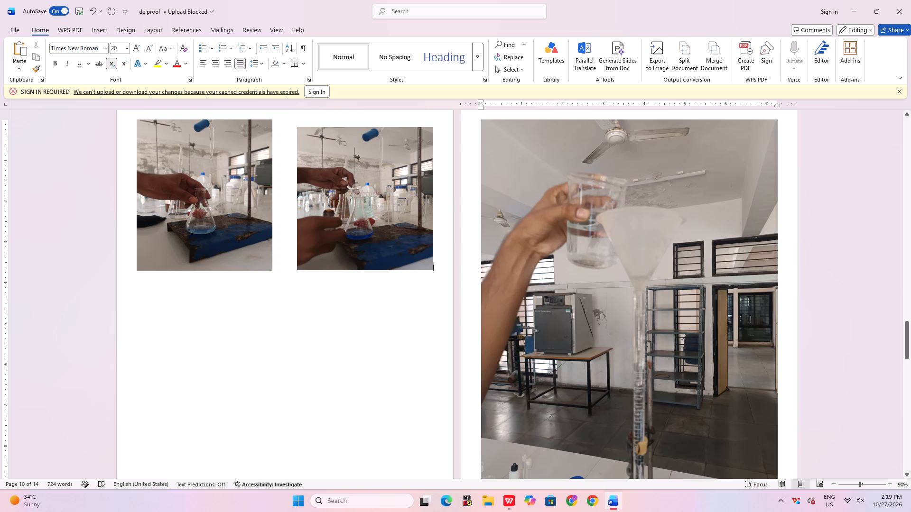
key(Return)
key(Return)
key(Return)
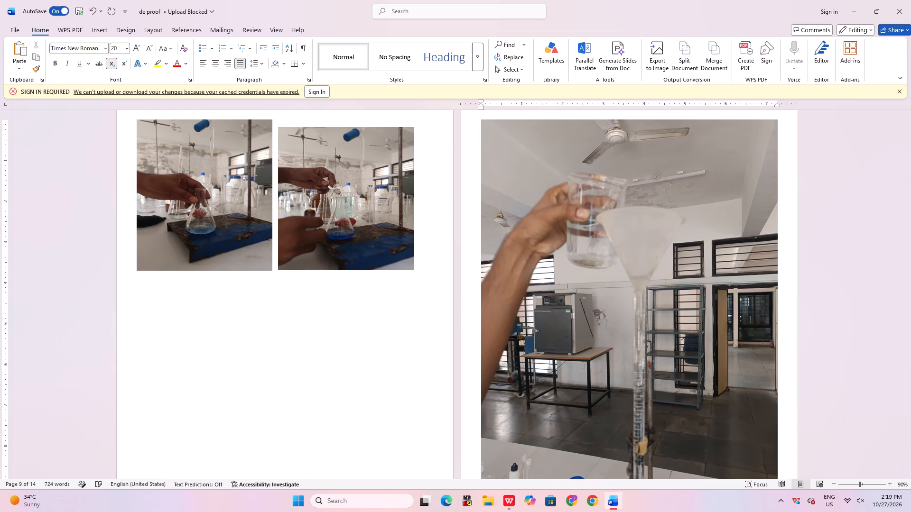
click(200, 298)
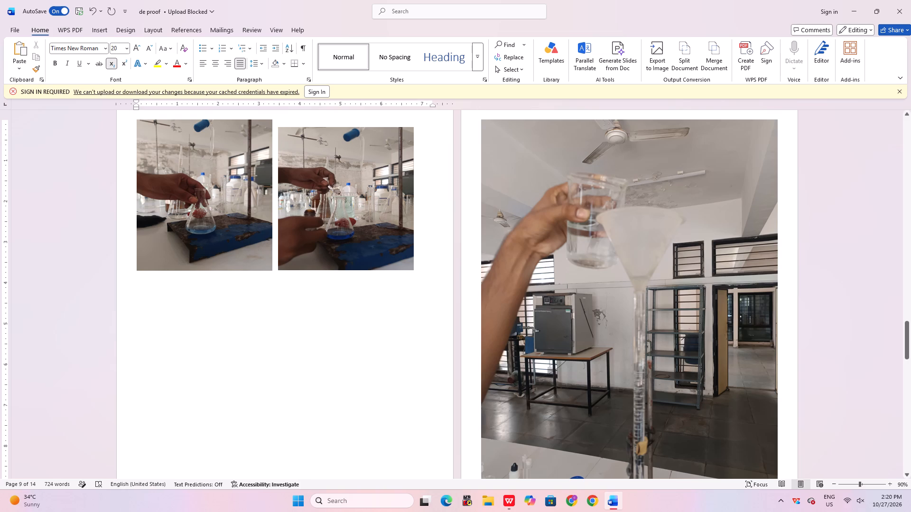
key(BackSpace)
Widen the gap between the light-blue and deep-blue flask photos by inserting eight more spaces.
click(275, 256)
key(space)
key(space)
key(space)
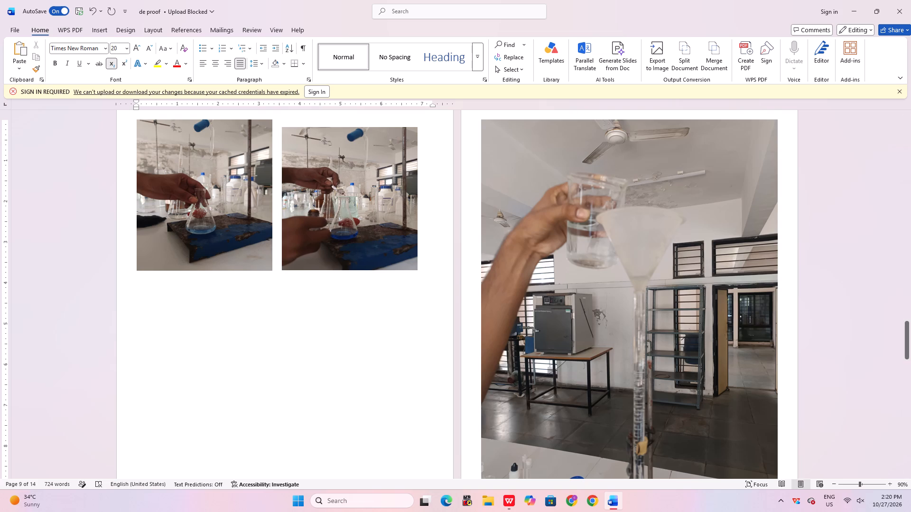
key(space)
key(space)
key(space)
key(space)
key(space)
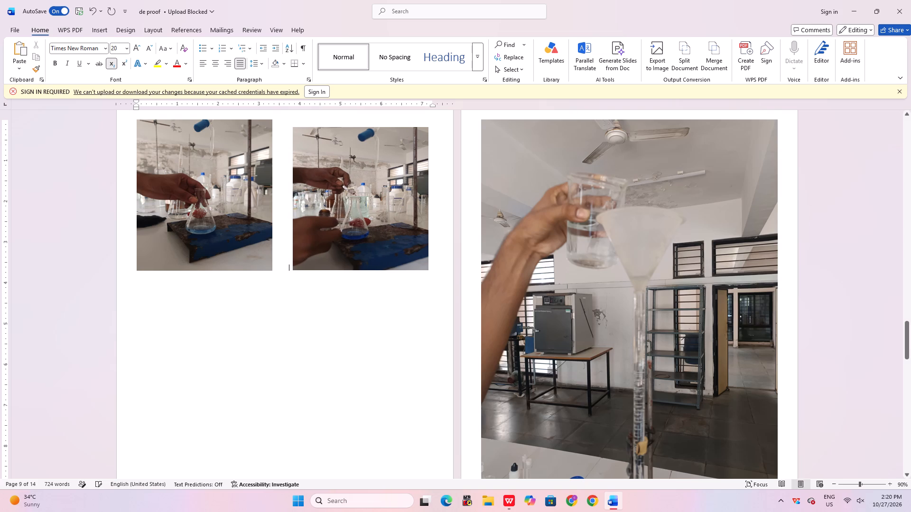
click(155, 281)
Reduce the height of the burette and funnel photo on page 10 to about 3.3".
click(497, 313)
scroll(523, 320, down, 6)
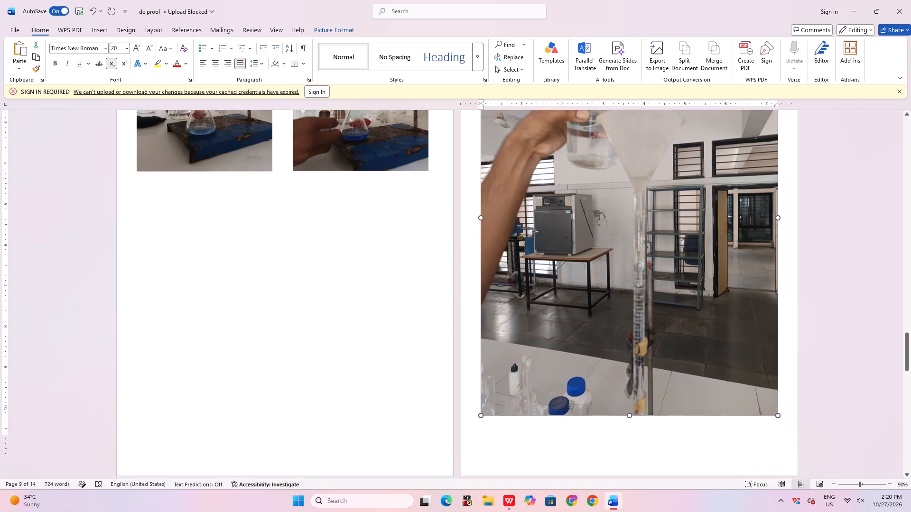
scroll(527, 341, down, 6)
drag(631, 275, 631, 274)
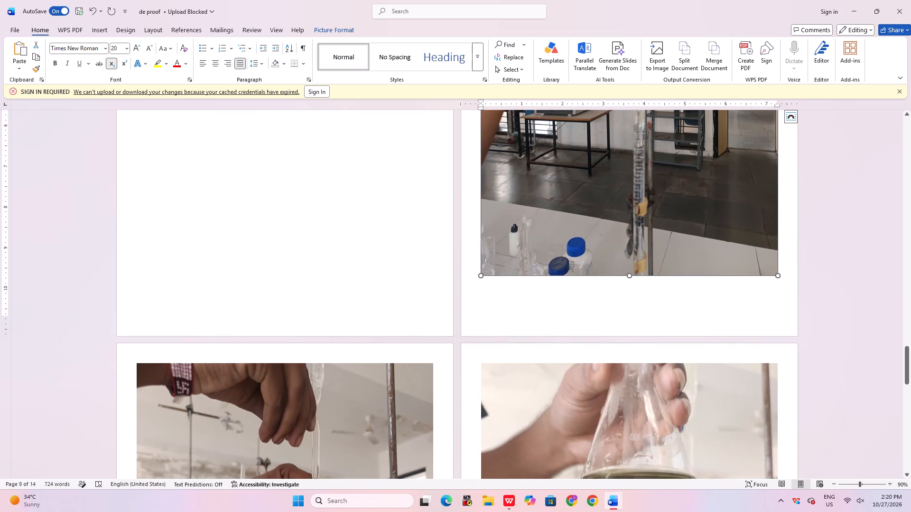
drag(631, 274, 637, 108)
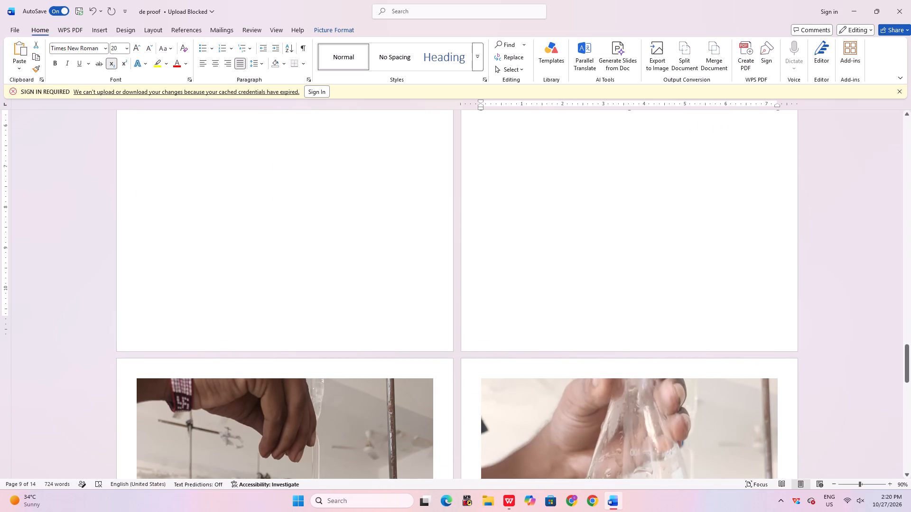
drag(637, 108, 632, 154)
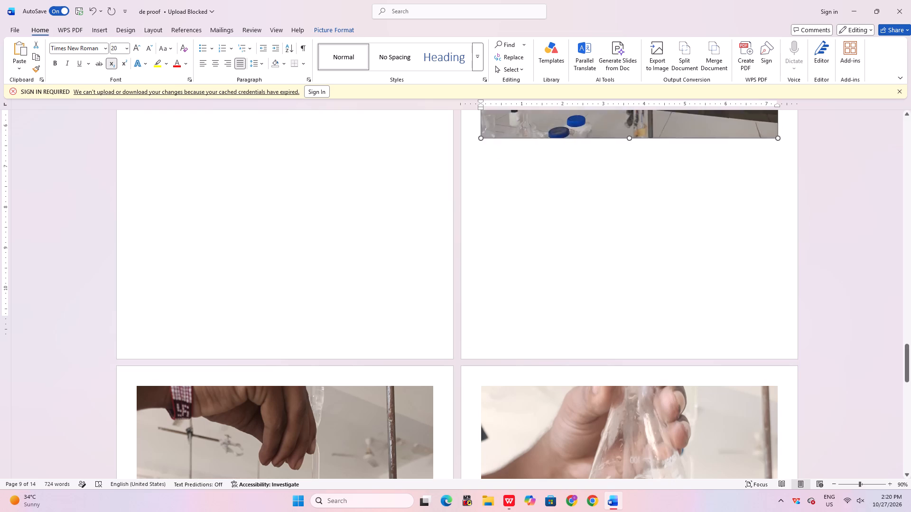
drag(632, 154, 647, 112)
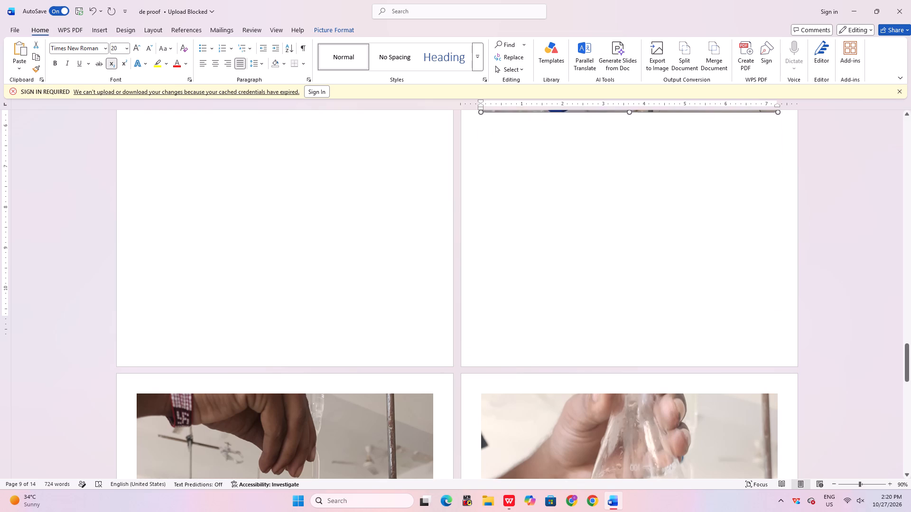
drag(647, 112, 648, 50)
Increase the burette and funnel photo's height to about 3.7" to match the light-blue flask photo on page 9.
scroll(658, 312, up, 3)
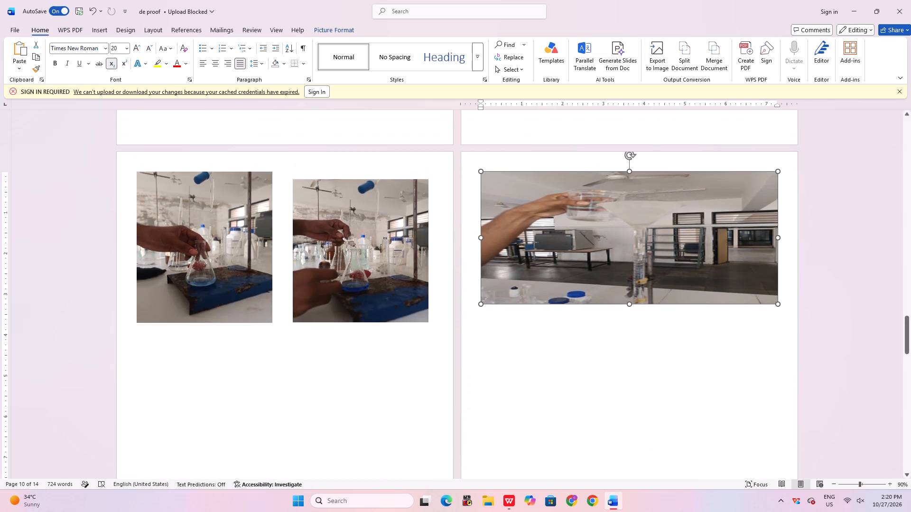
scroll(639, 346, up, 7)
scroll(631, 413, up, 8)
scroll(631, 414, down, 17)
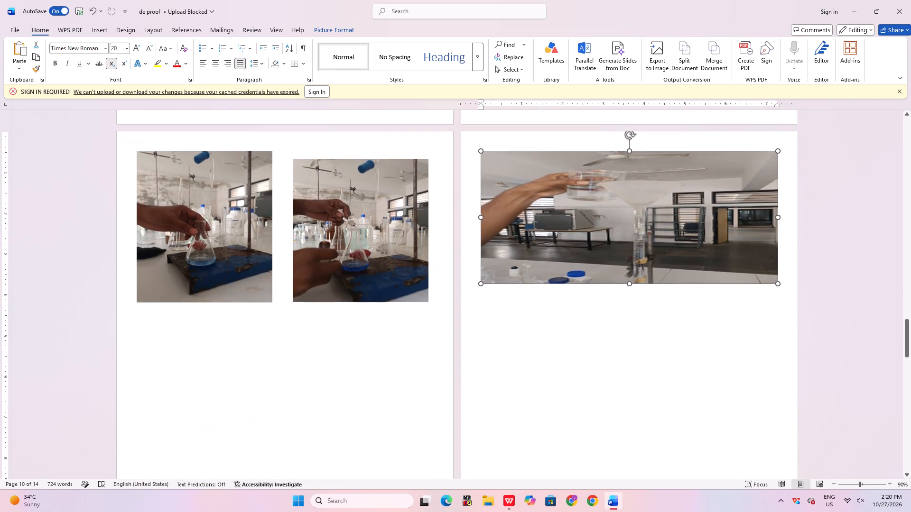
click(602, 251)
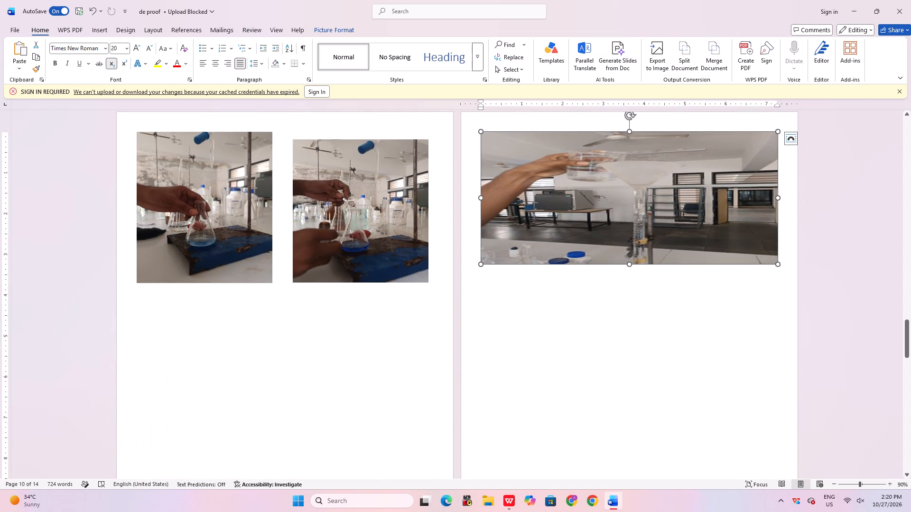
drag(629, 263, 629, 265)
drag(629, 265, 627, 282)
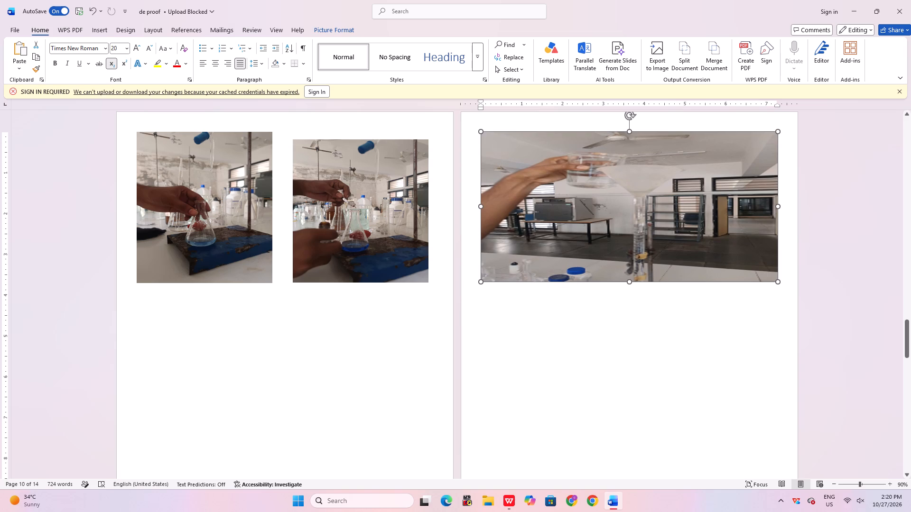
drag(627, 282, 628, 282)
click(632, 269)
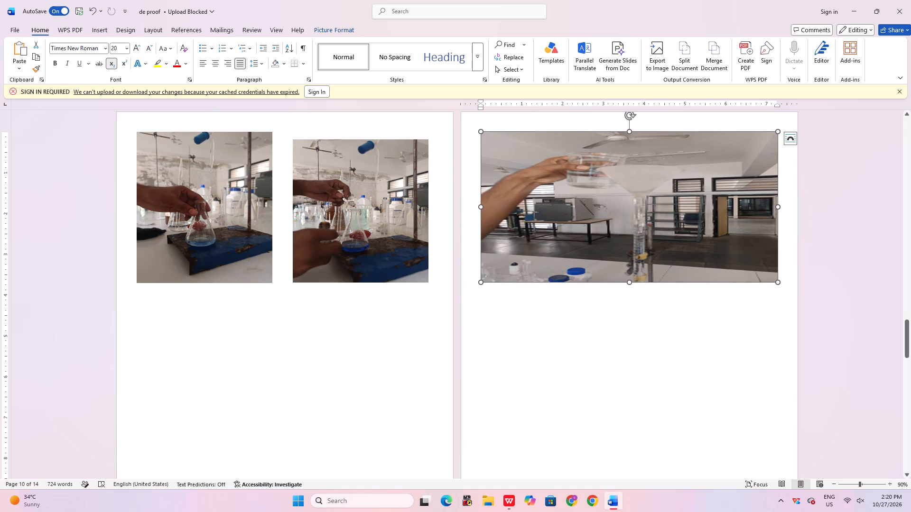
Move the olive-green flask photo from page 12 to the blank line below the blue flask photos on page 9.
scroll(610, 321, down, 1)
scroll(610, 322, up, 2)
scroll(611, 311, down, 9)
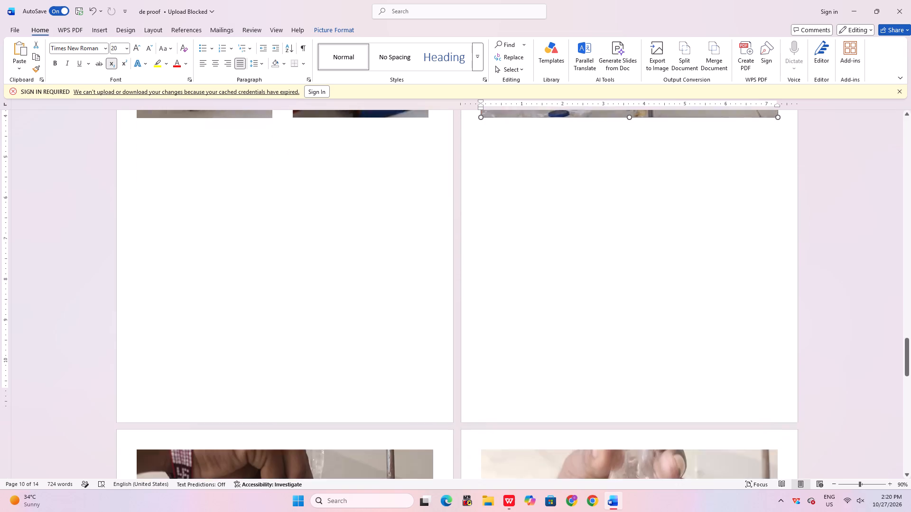
scroll(606, 315, down, 19)
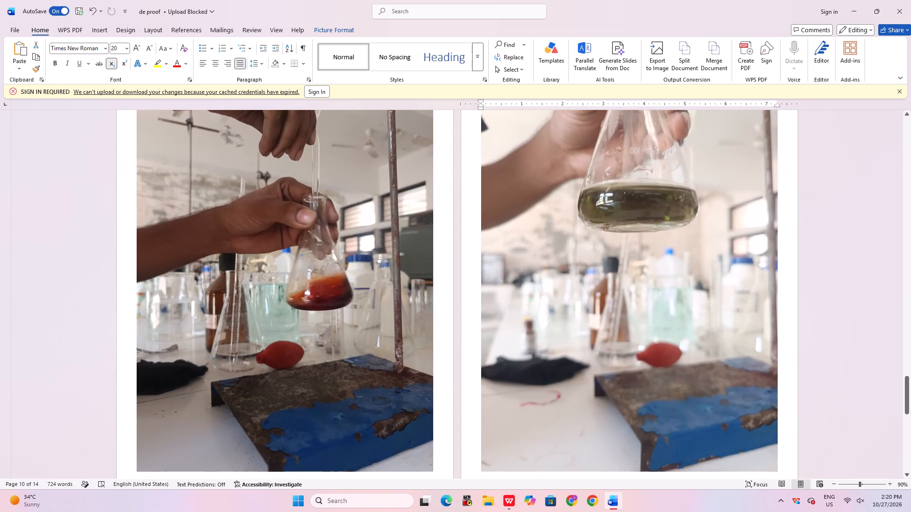
scroll(596, 332, up, 5)
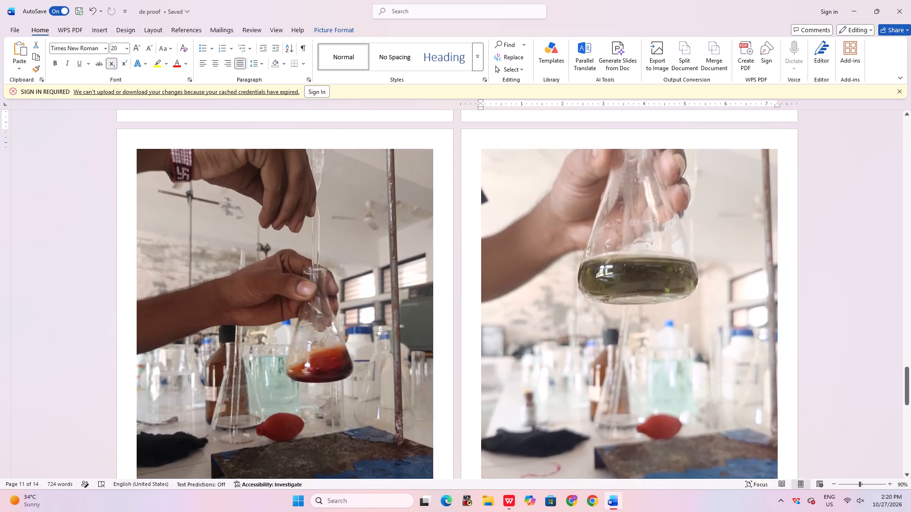
scroll(593, 330, up, 15)
scroll(573, 333, down, 14)
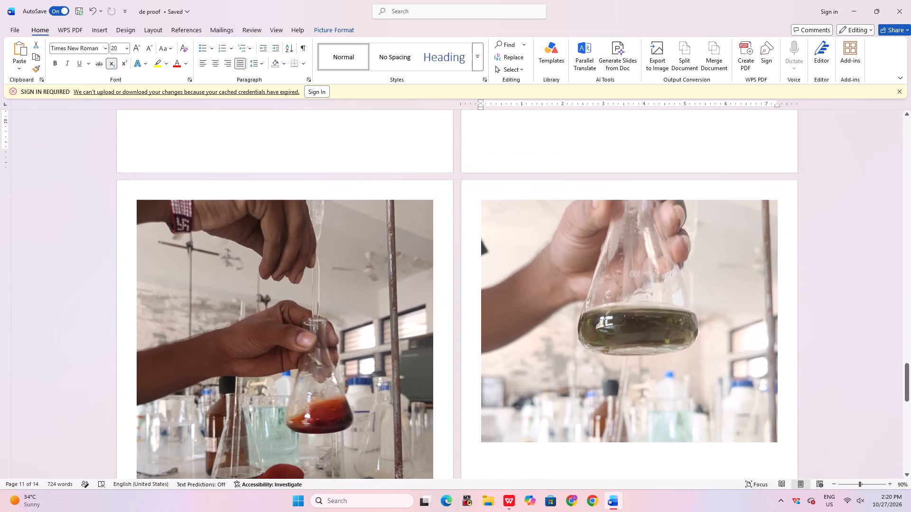
click(579, 339)
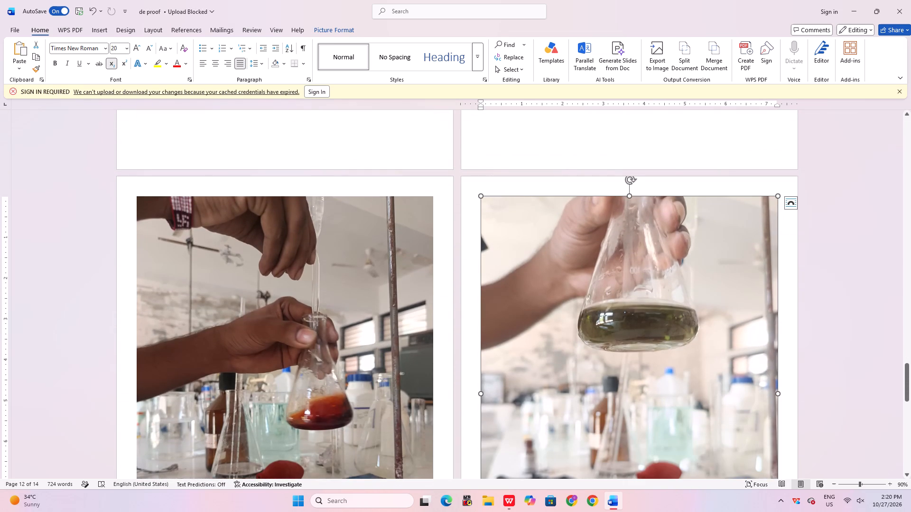
key(ctrl+c)
scroll(332, 322, up, 7)
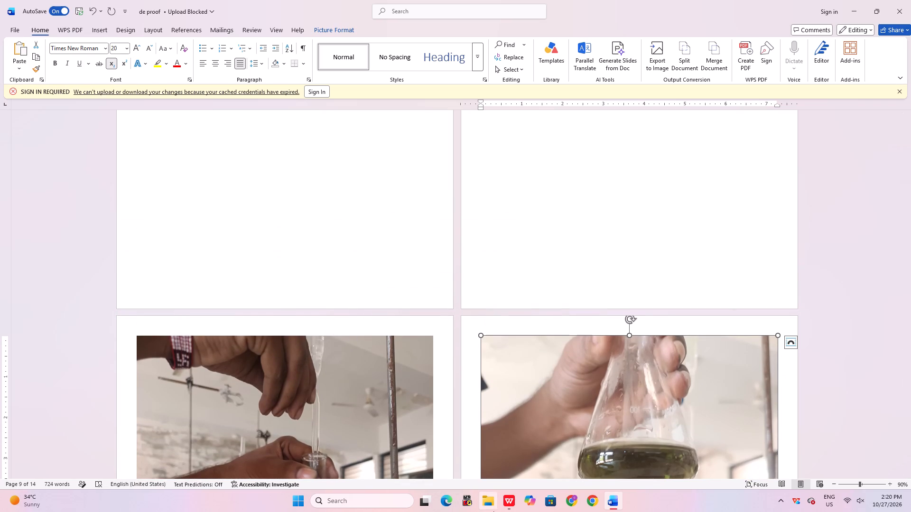
key(ctrl+x)
scroll(504, 493, up, 7)
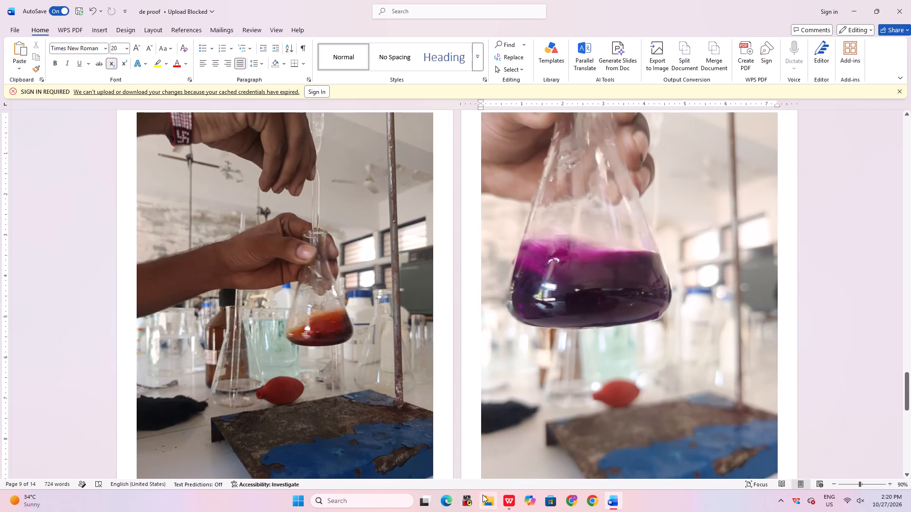
scroll(389, 279, up, 6)
scroll(363, 434, up, 20)
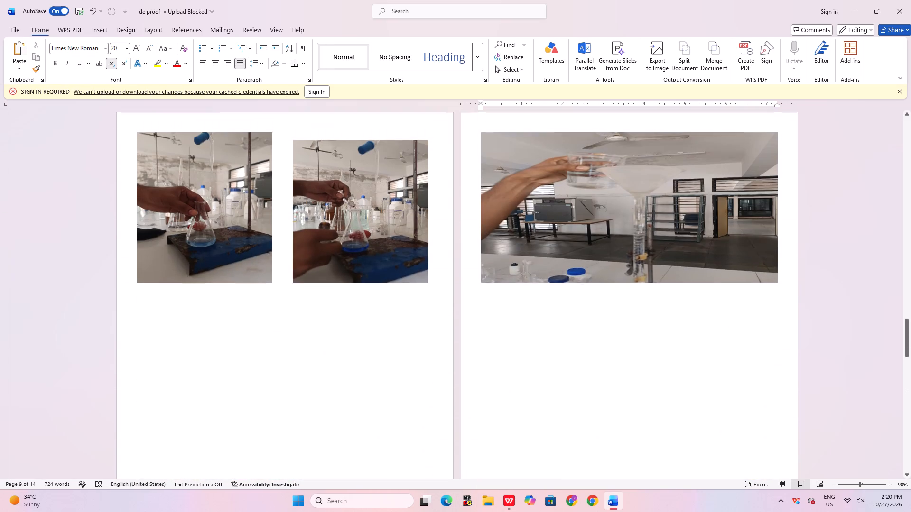
click(239, 387)
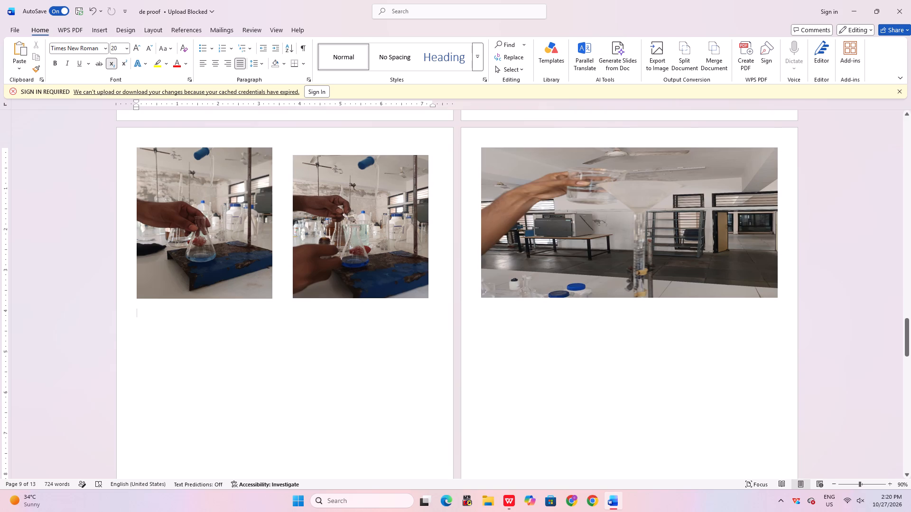
key(ctrl+v)
Shrink the moved olive-green flask photo to about 3.7 inches high and 3.5 inches wide so it fits on page 9.
scroll(910, 394, down, 5)
scroll(905, 395, up, 2)
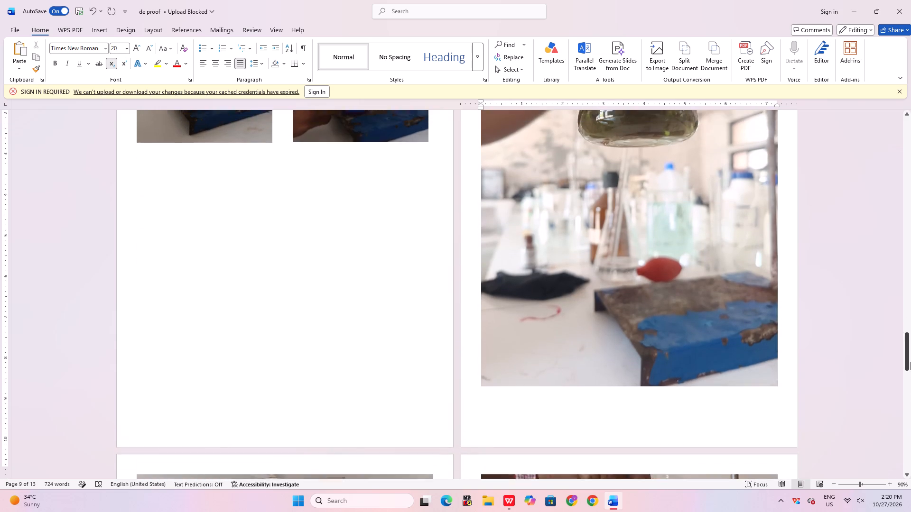
scroll(910, 362, up, 1)
drag(626, 206, 643, 194)
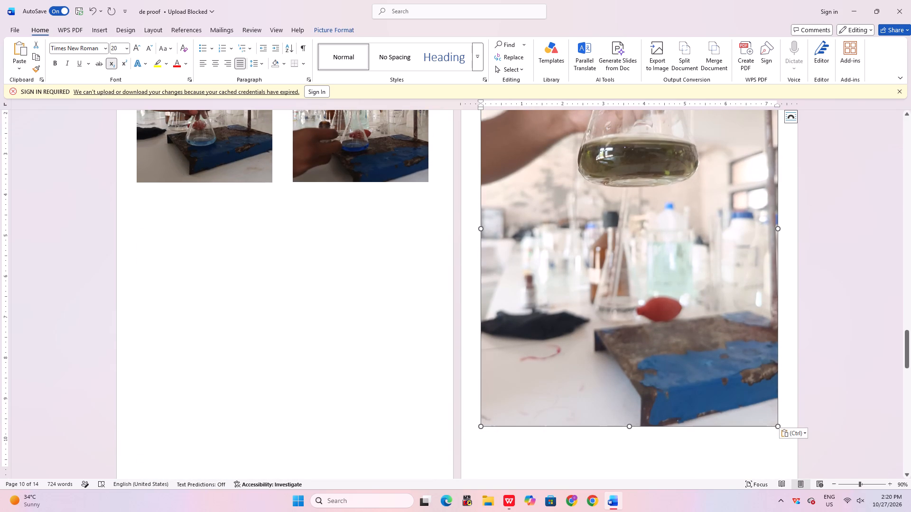
drag(631, 427, 620, 343)
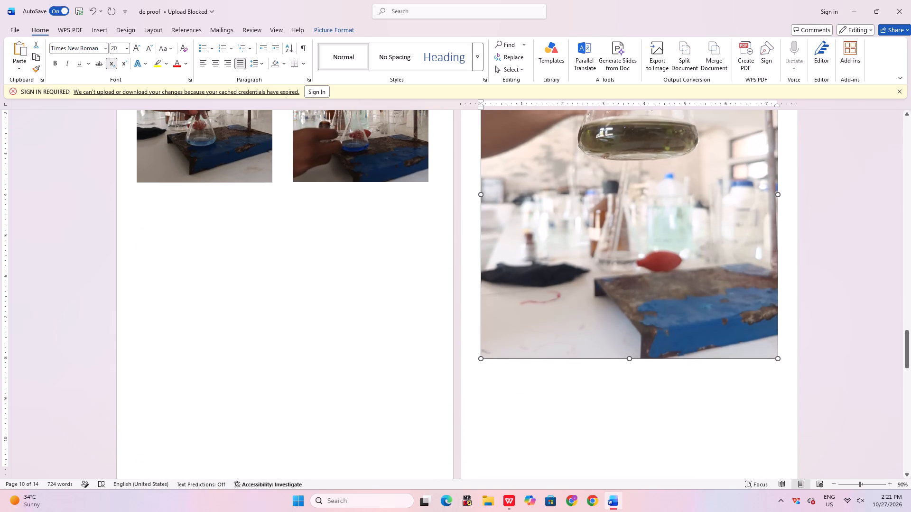
drag(620, 343, 591, 185)
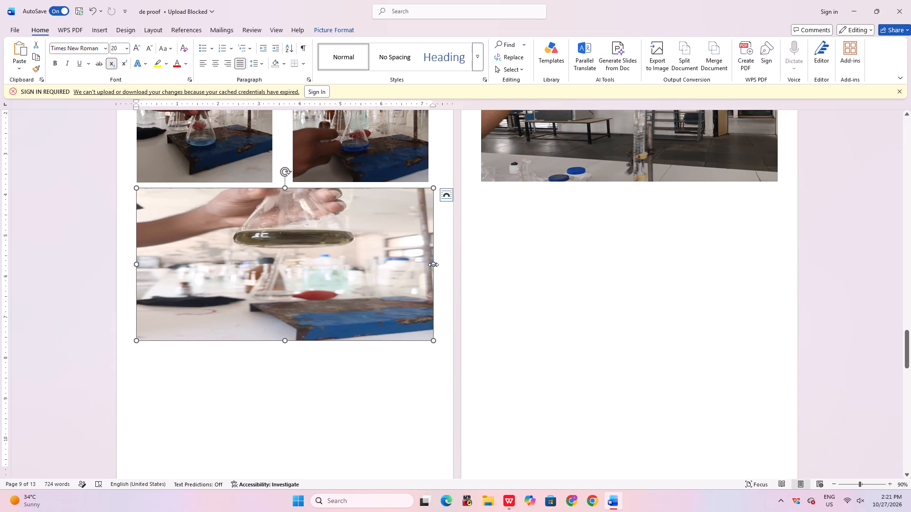
drag(434, 265, 299, 242)
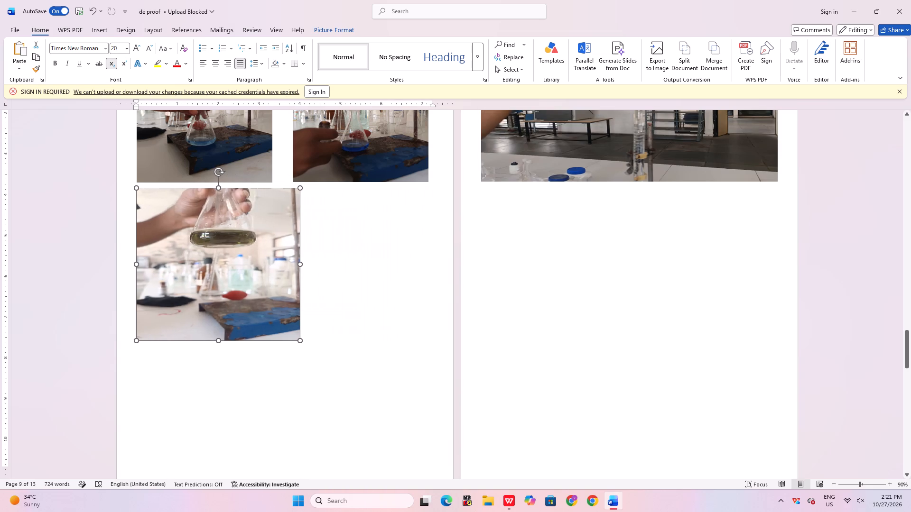
drag(299, 242, 274, 242)
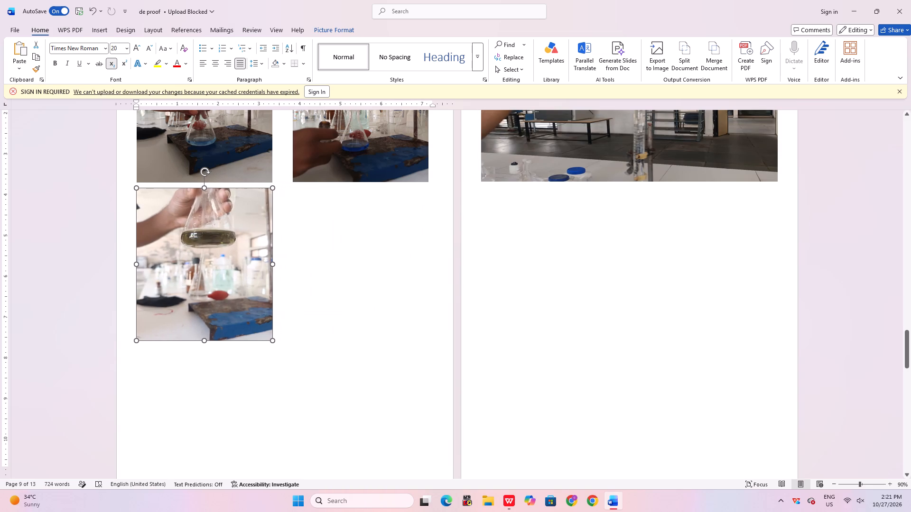
drag(274, 242, 278, 241)
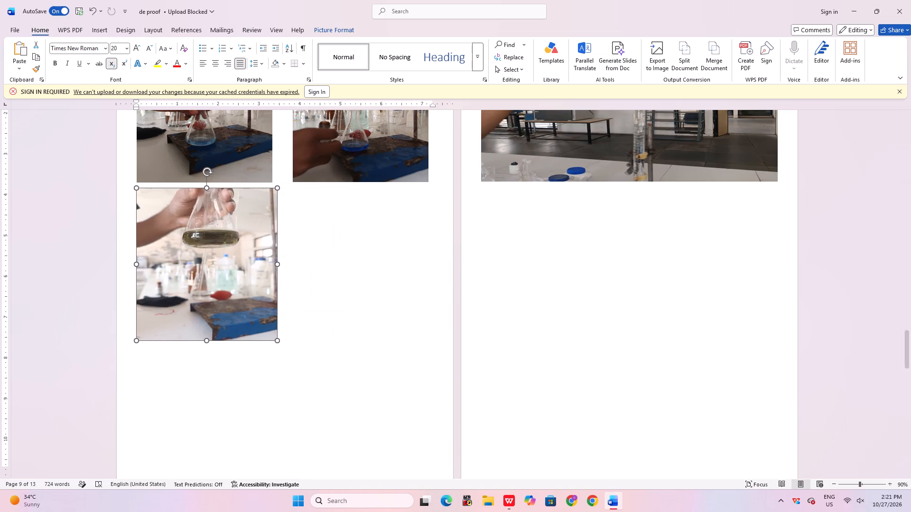
drag(278, 241, 279, 240)
Increase the deep-blue flask photo's height to about 3.7 inches, level with the top of the light-blue flask photo.
scroll(285, 249, up, 8)
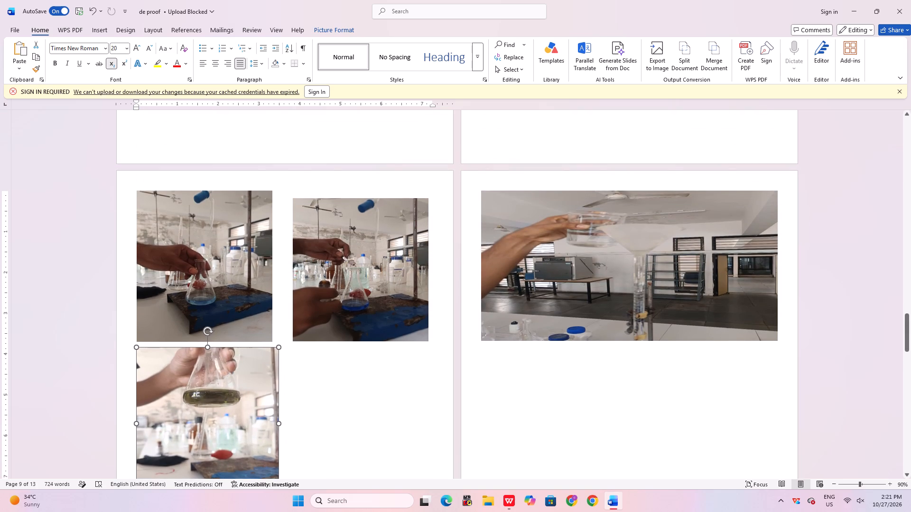
click(333, 293)
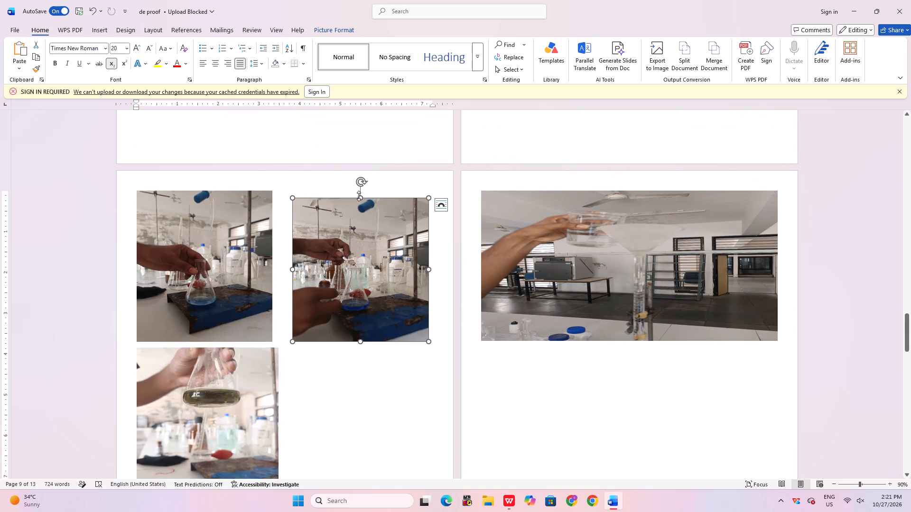
drag(363, 197, 363, 192)
click(370, 223)
drag(360, 198, 360, 192)
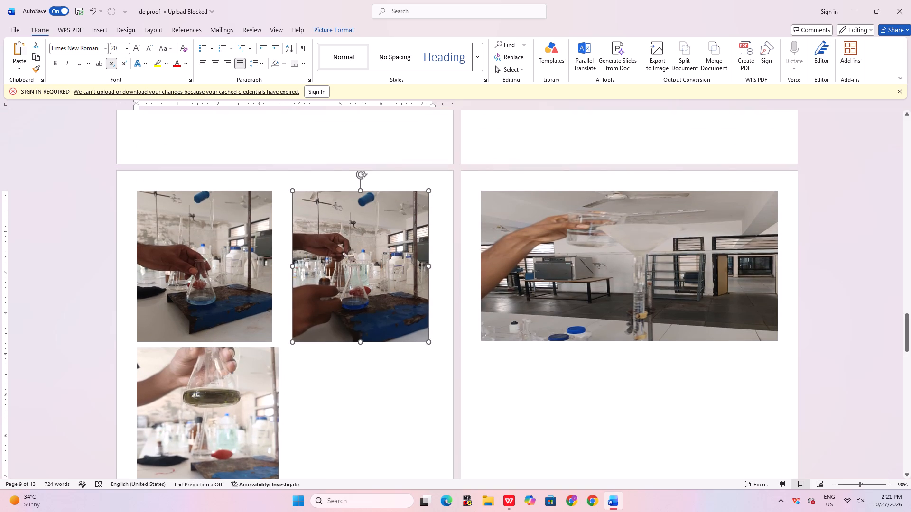
Widen the light-blue flask photo to about 3.5 inches to match the olive-green flask photo below it.
click(260, 216)
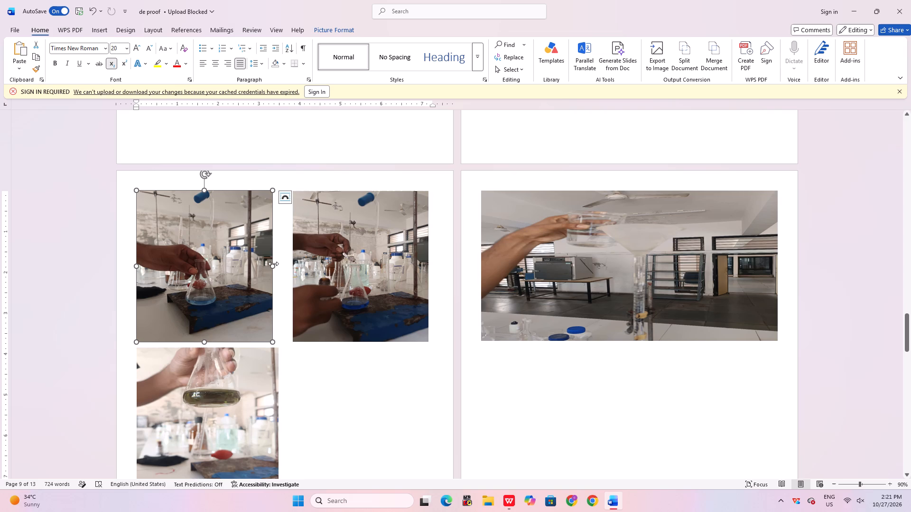
drag(274, 265, 278, 265)
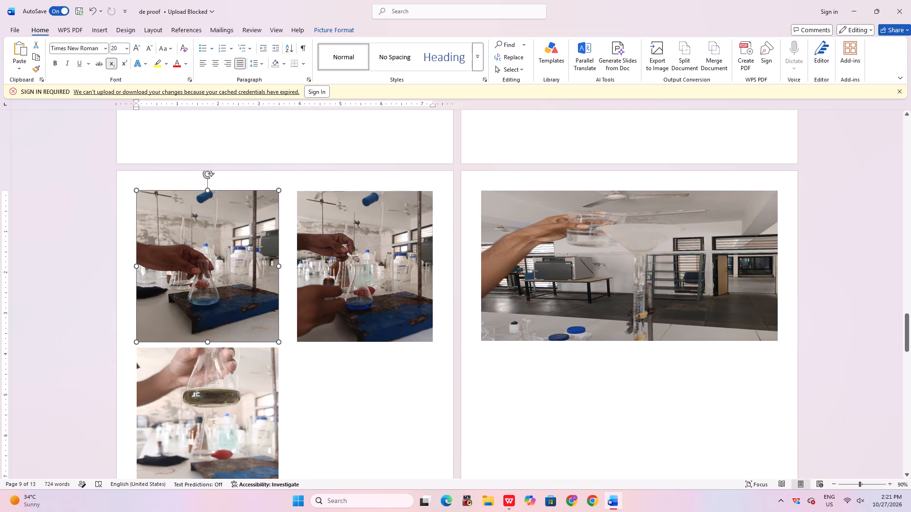
drag(278, 265, 281, 263)
Check the size and alignment of the three flask photos on page 9.
scroll(299, 425, up, 2)
scroll(328, 409, down, 3)
scroll(374, 438, down, 1)
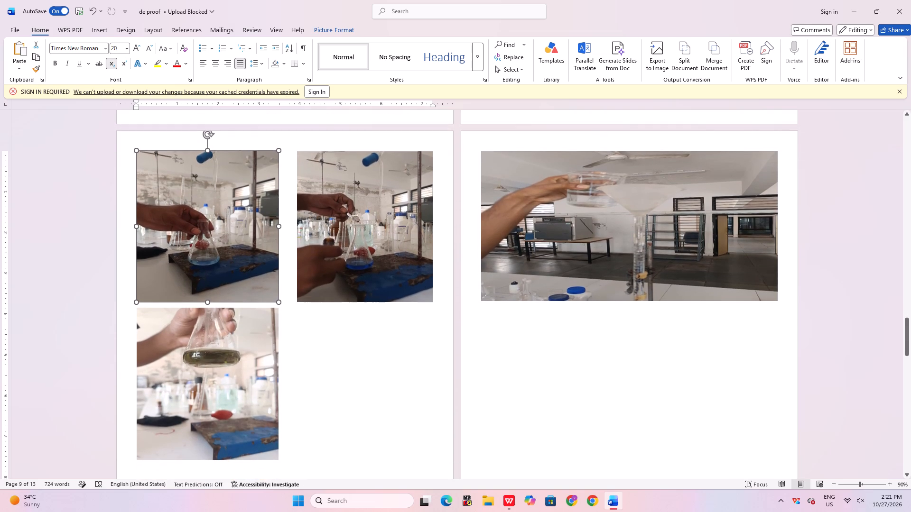
scroll(374, 442, up, 1)
scroll(375, 445, down, 3)
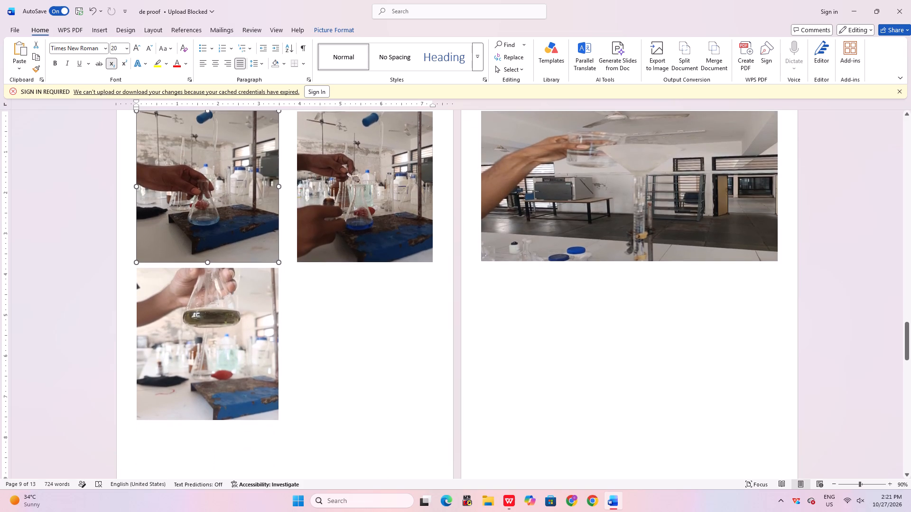
scroll(376, 456, down, 3)
scroll(377, 458, up, 5)
scroll(375, 451, down, 1)
scroll(376, 451, up, 1)
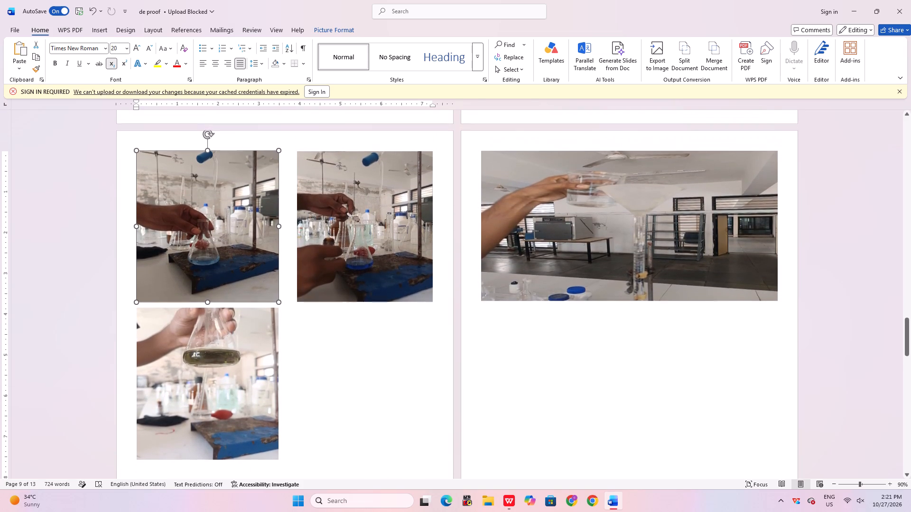
Narrow the burette and funnel photo on page 10 to about 3 inches wide.
scroll(377, 475, up, 6)
drag(618, 375, 614, 381)
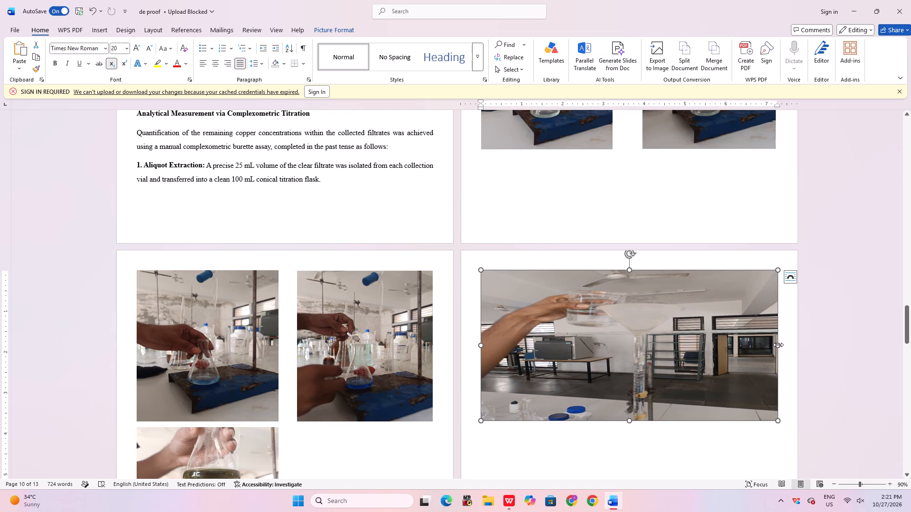
drag(778, 345, 601, 317)
Insert eight spaces after the olive-green flask photo on page 9 as a gap for a neighbouring photo.
scroll(567, 336, down, 5)
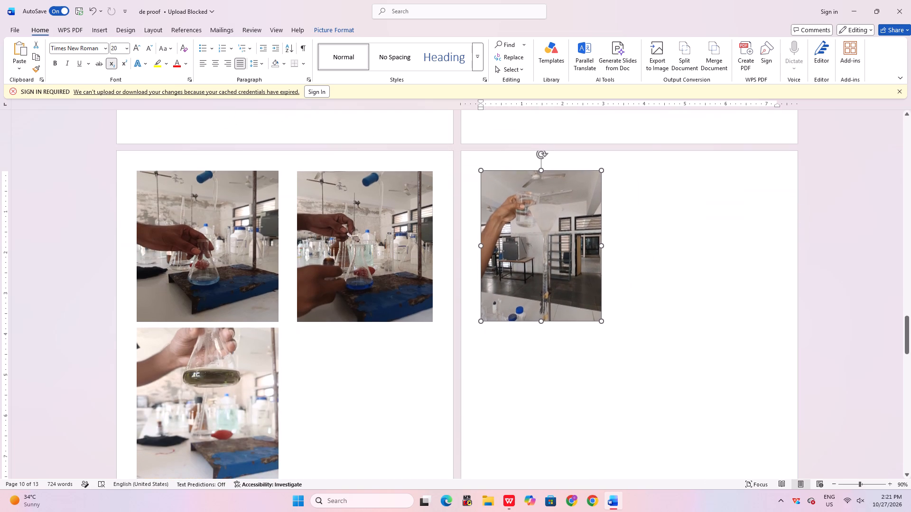
click(299, 407)
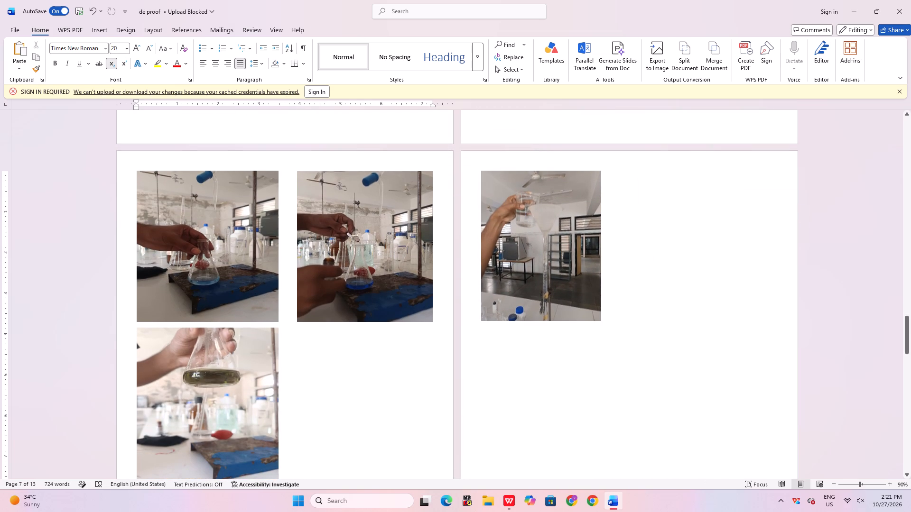
key(space)
key(space)
key(space)
key(space)
key(space)
key(space)
key(space)
key(space)
Move the burette and funnel photo from page 10 into the space beside the olive-green flask photo on page 9.
drag(509, 295, 498, 311)
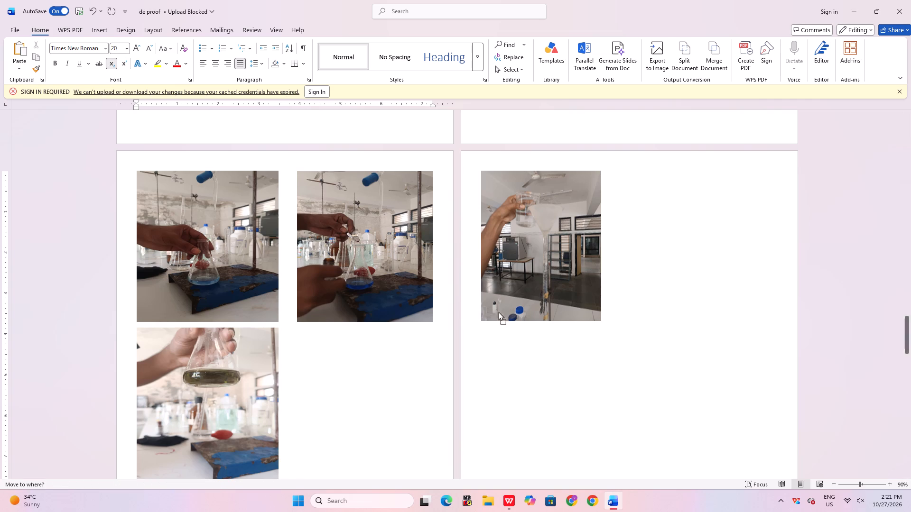
drag(498, 311, 349, 412)
Widen the burette and funnel photo to about 3.4 inches, nearly in line with the deep-blue flask photo above.
scroll(350, 411, down, 2)
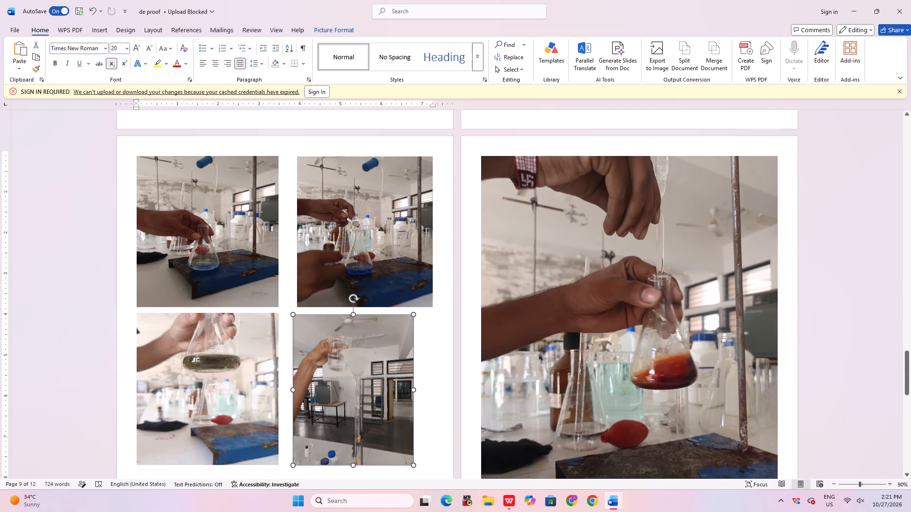
scroll(350, 411, down, 2)
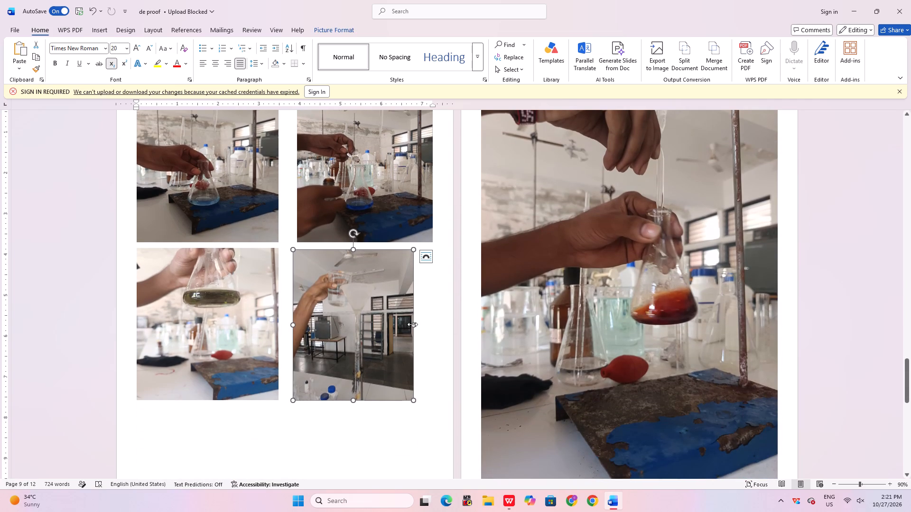
drag(412, 324, 429, 322)
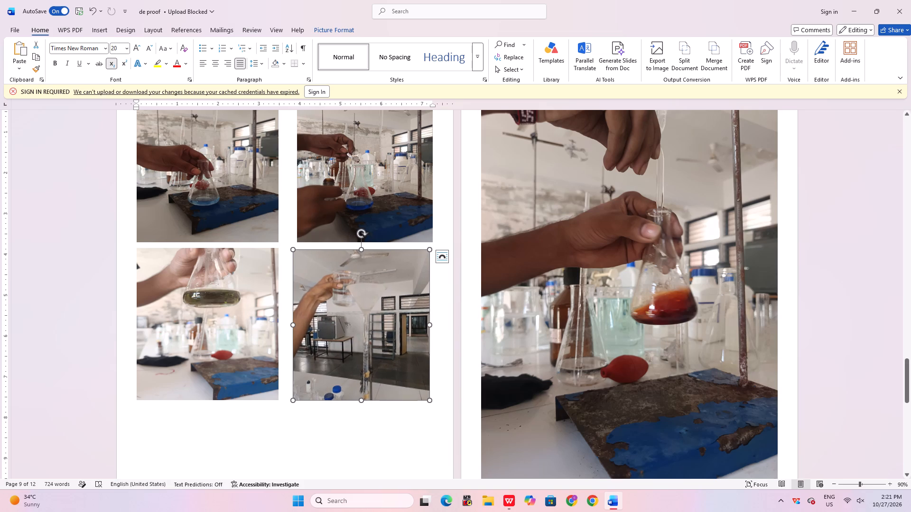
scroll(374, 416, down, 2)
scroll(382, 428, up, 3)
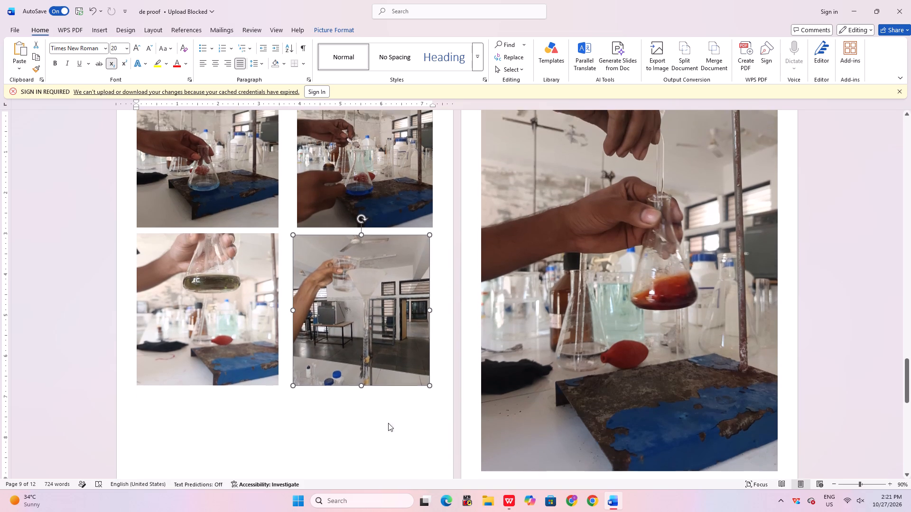
Review the photo rows on page 9 and the full-page photos on pages 10 to 12.
scroll(414, 398, down, 7)
click(696, 324)
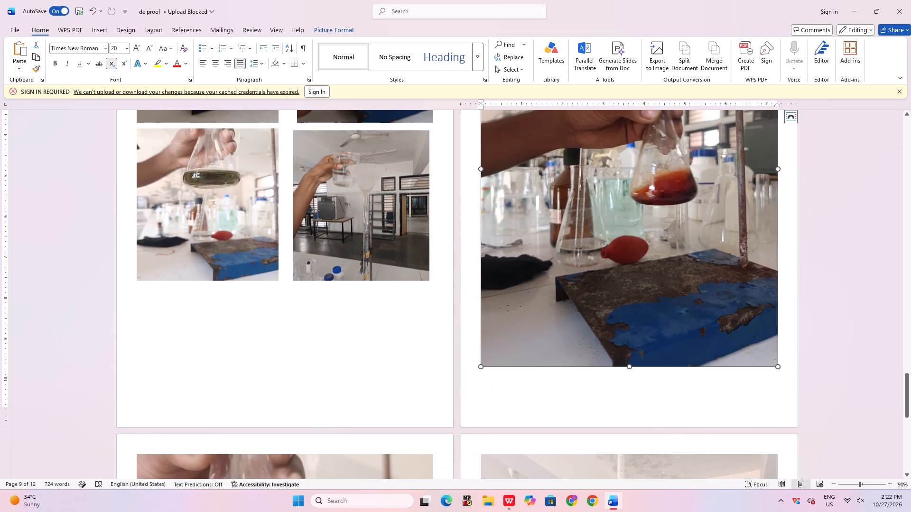
scroll(643, 333, up, 6)
scroll(646, 352, down, 8)
scroll(647, 359, up, 7)
scroll(647, 359, down, 4)
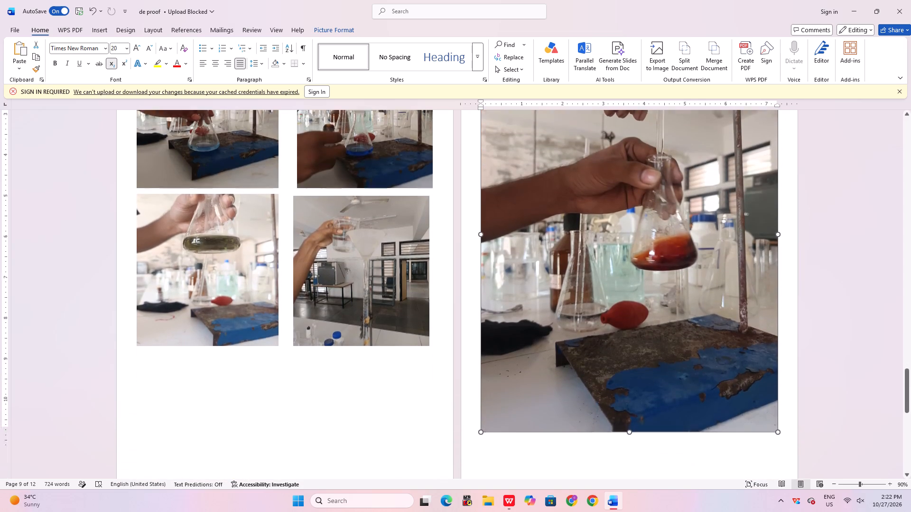
scroll(647, 360, down, 20)
scroll(646, 362, down, 14)
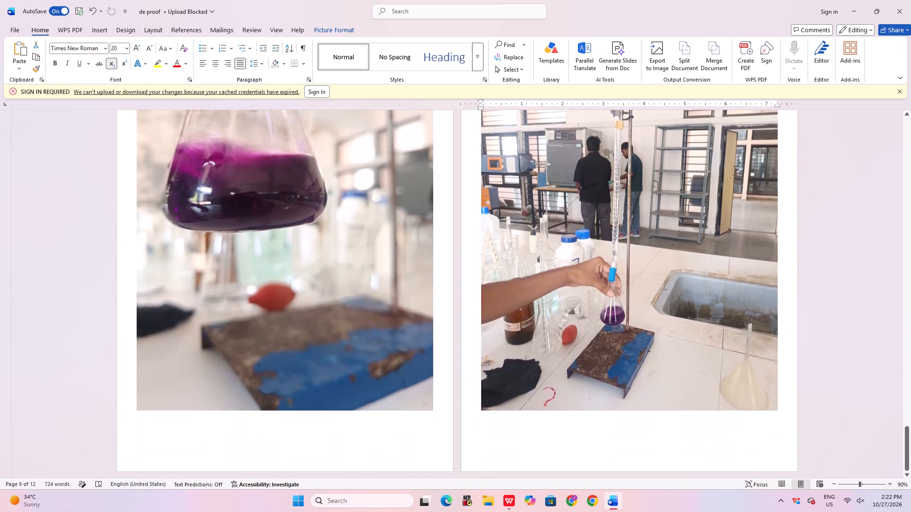
scroll(644, 369, up, 20)
scroll(661, 346, up, 8)
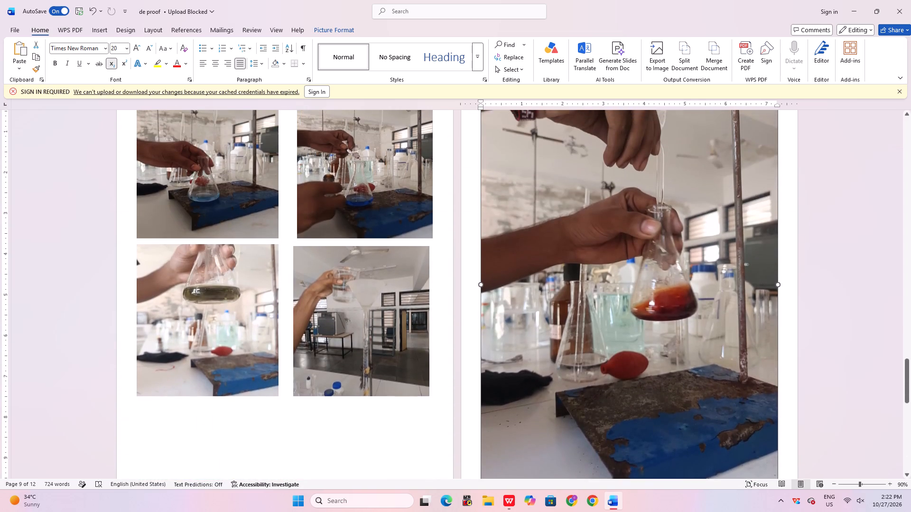
scroll(660, 347, up, 6)
scroll(660, 351, down, 8)
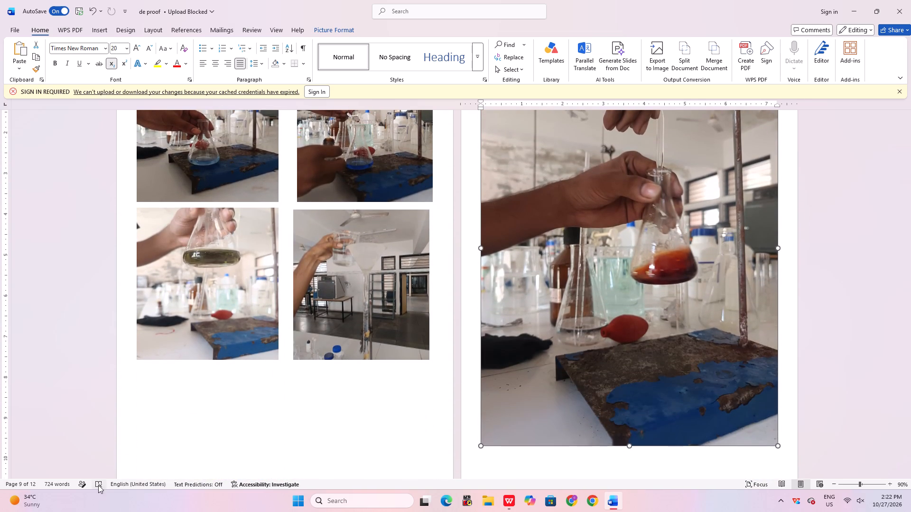
scroll(121, 394, down, 8)
click(157, 225)
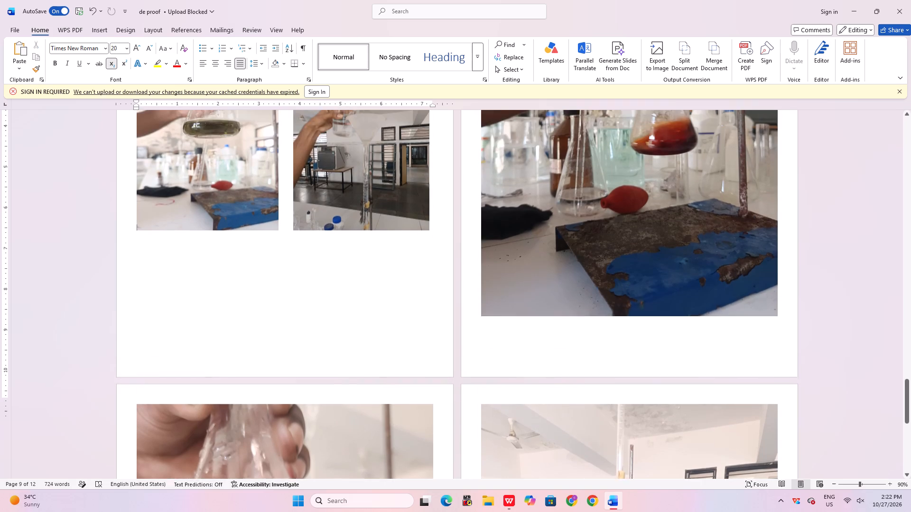
scroll(551, 300, up, 4)
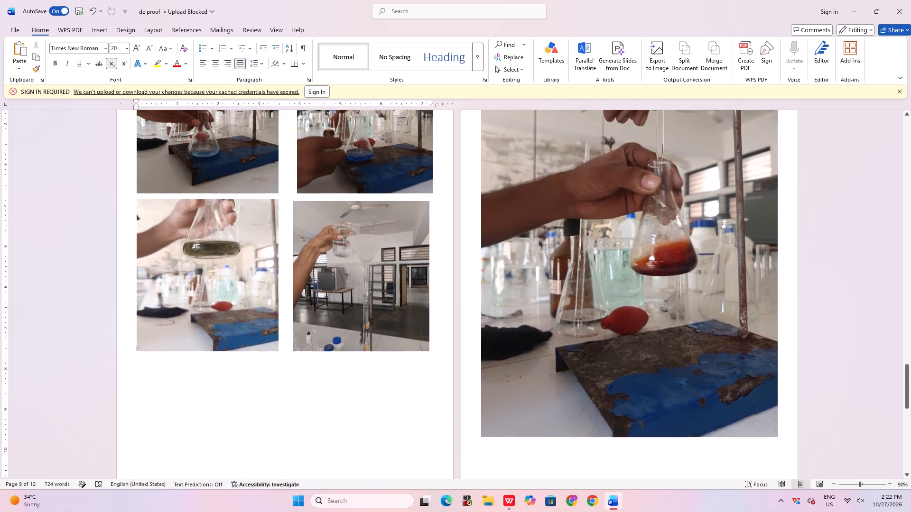
scroll(517, 358, up, 11)
scroll(519, 357, down, 8)
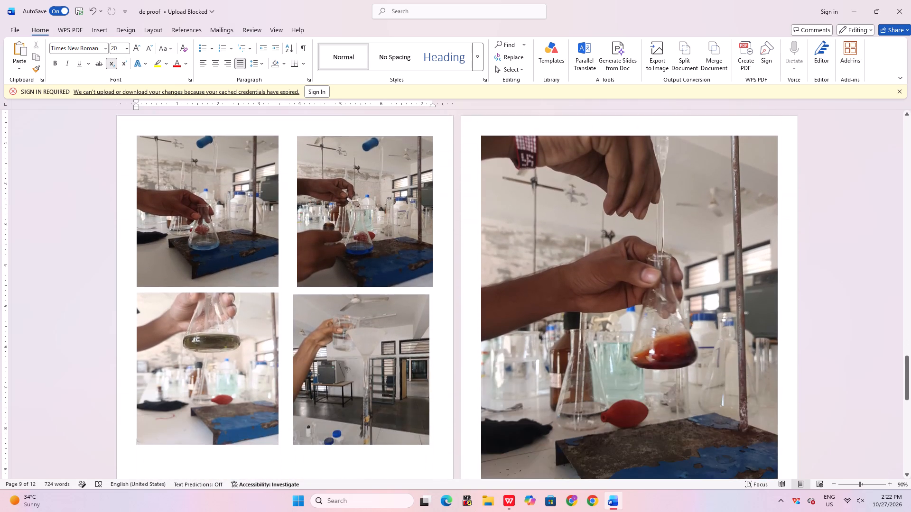
Shrink the orange-red flask photo on page 10 to about 3.8 inches tall and 3.3 inches wide.
click(604, 393)
scroll(555, 434, down, 6)
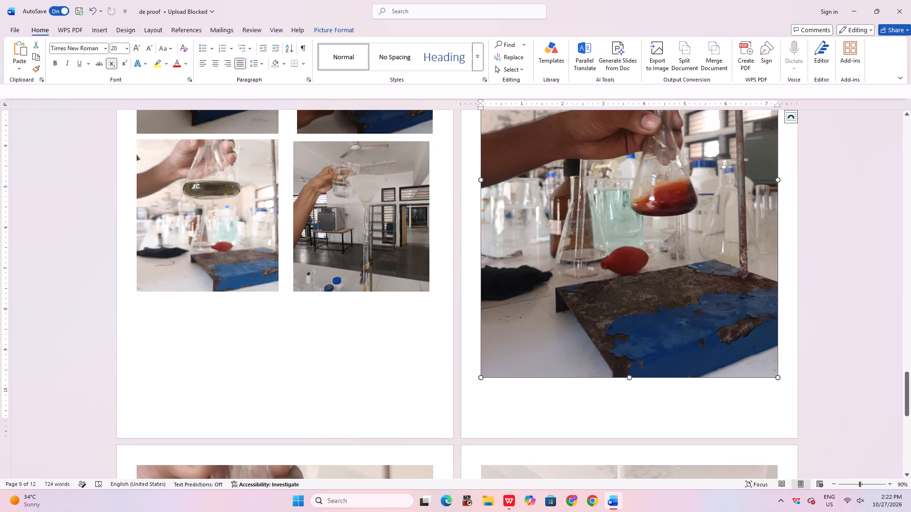
drag(629, 379, 606, 262)
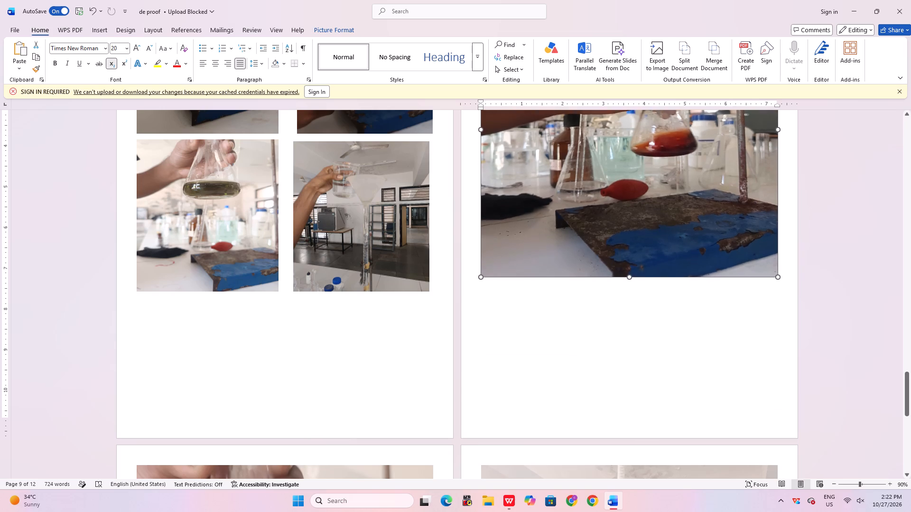
drag(606, 262, 601, 135)
scroll(655, 249, up, 5)
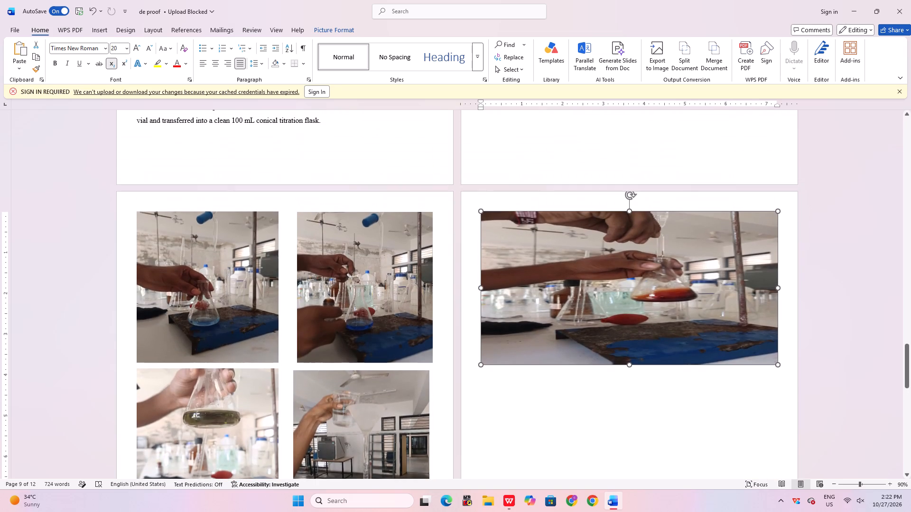
drag(777, 286, 759, 288)
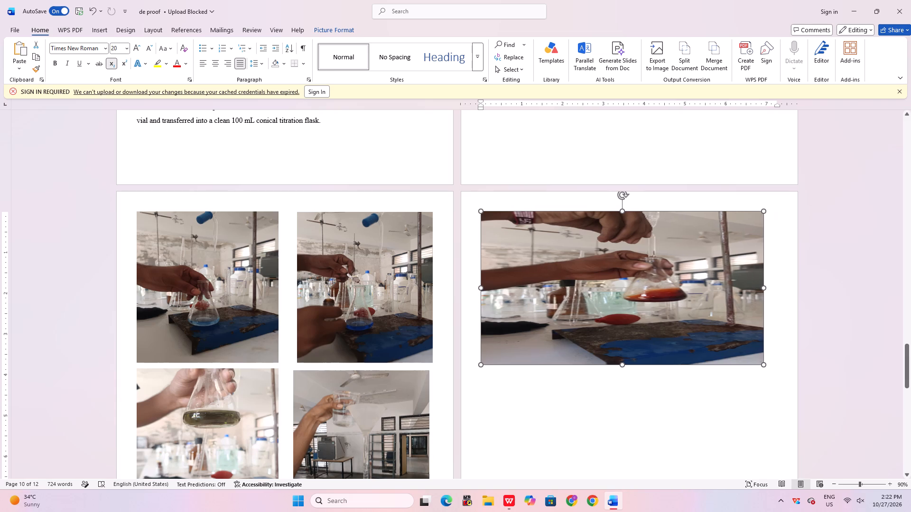
drag(759, 288, 602, 321)
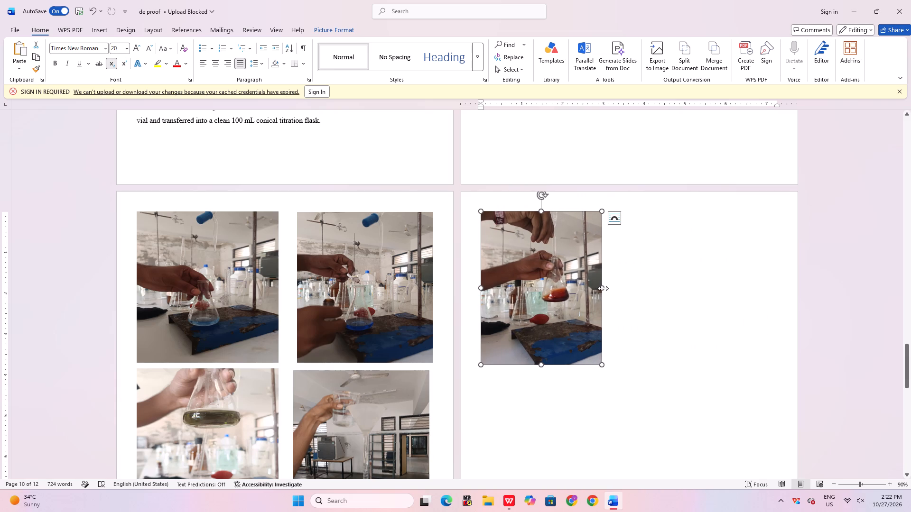
drag(603, 288, 617, 290)
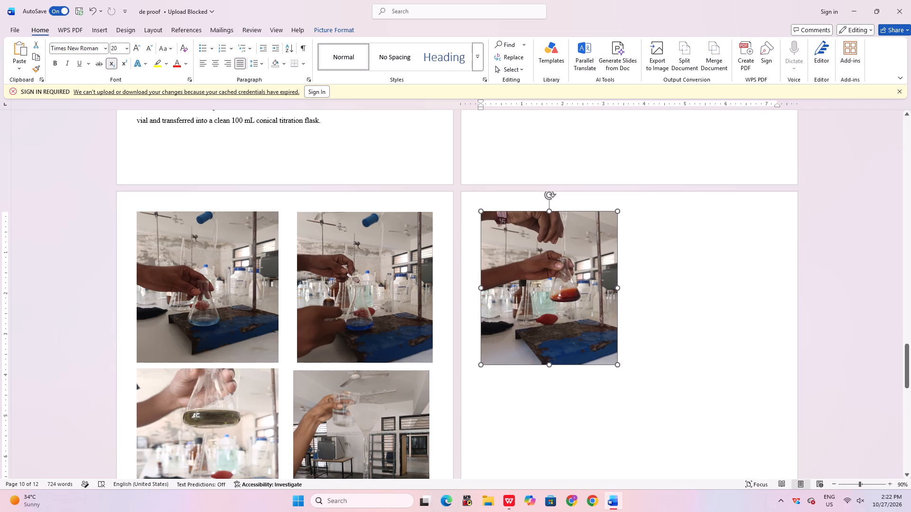
Insert three spaces after the orange-red flask photo on page 10 as a gap for a neighbouring photo.
click(632, 366)
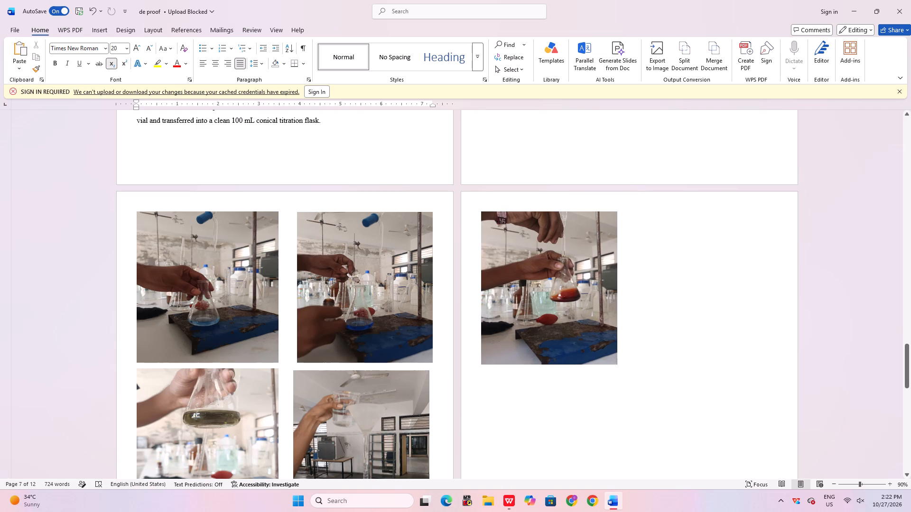
key(space)
key(space)
scroll(624, 385, up, 5)
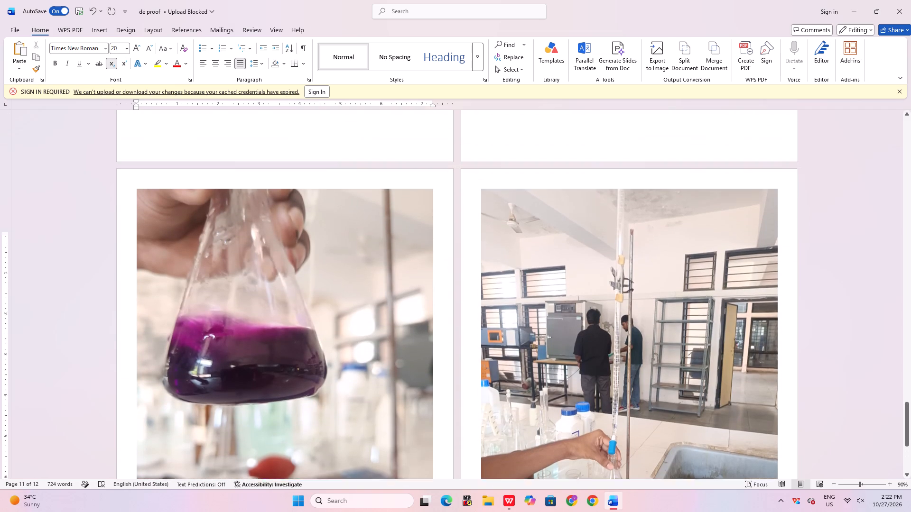
scroll(614, 392, up, 11)
scroll(486, 447, up, 5)
drag(623, 196, 632, 193)
key(space)
Shorten the close-up purple flask photo on page 11 to about 4.1 inches tall, keeping its full width.
scroll(412, 304, down, 9)
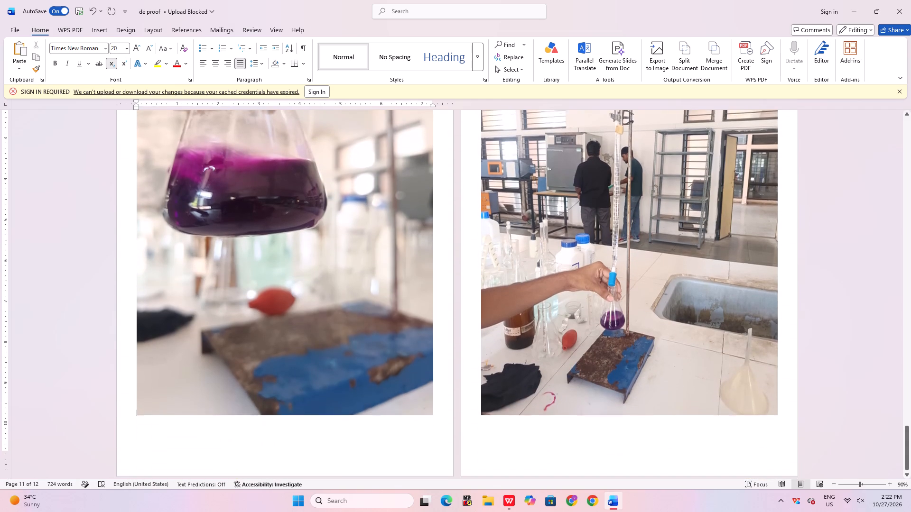
click(398, 290)
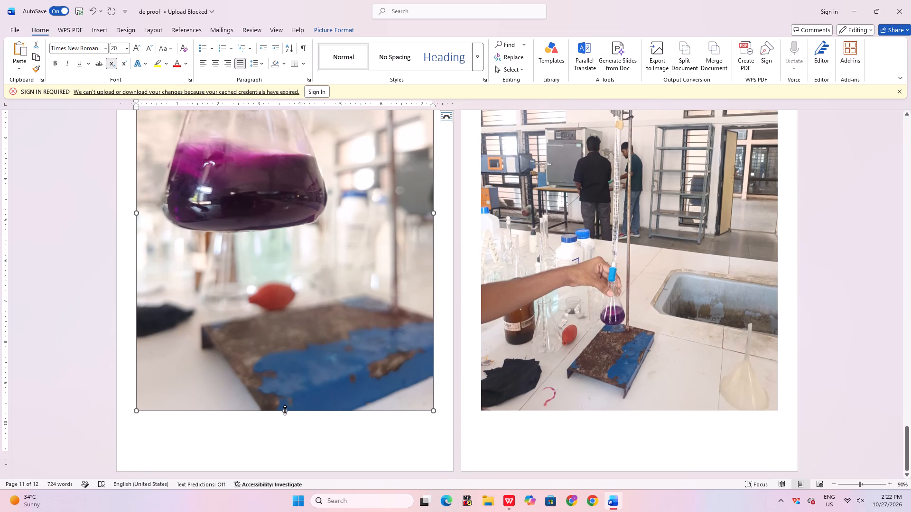
drag(285, 411, 329, 183)
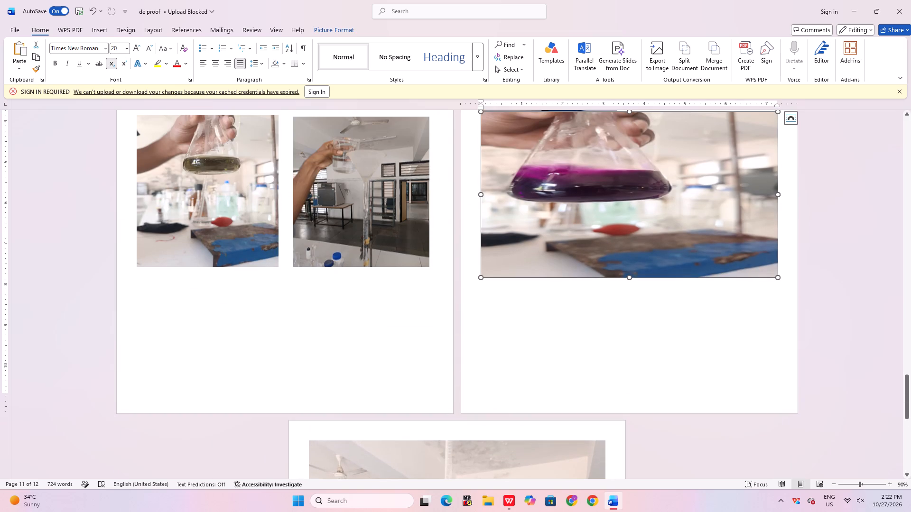
drag(629, 283, 632, 259)
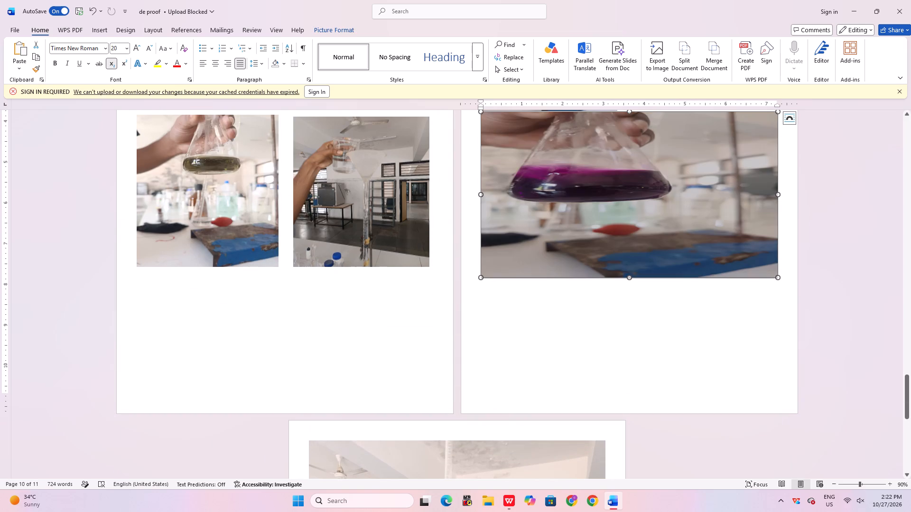
drag(632, 259, 632, 264)
scroll(634, 289, up, 4)
scroll(628, 256, down, 1)
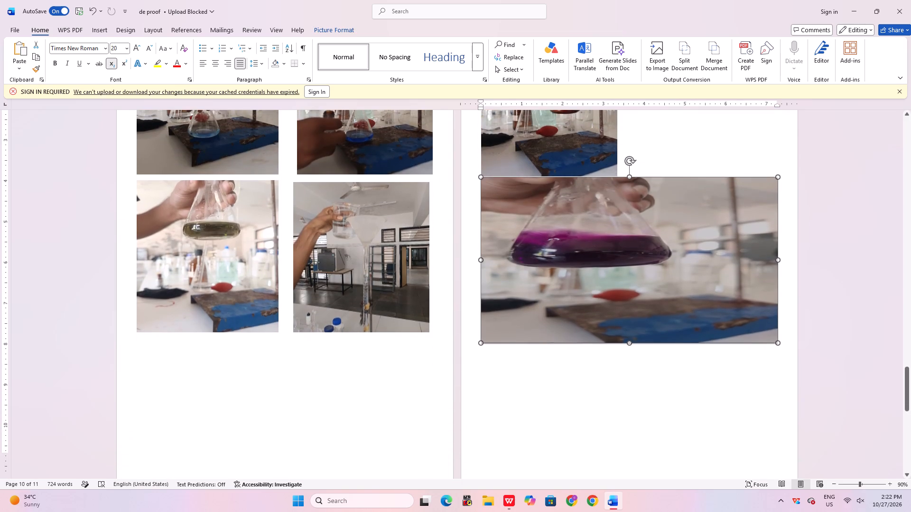
click(616, 263)
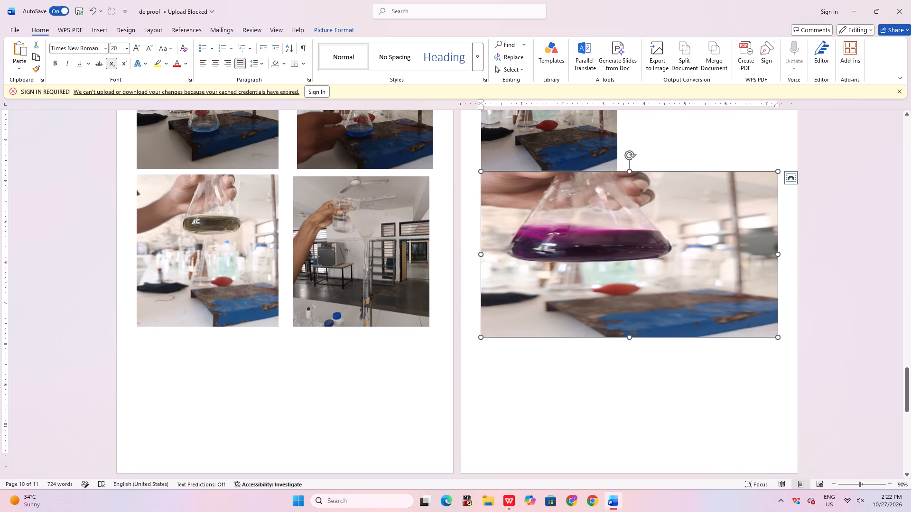
Move the burette photo with the sink from the last page to after the spaces beside the orange-red flask photo.
click(648, 155)
scroll(470, 393, down, 2)
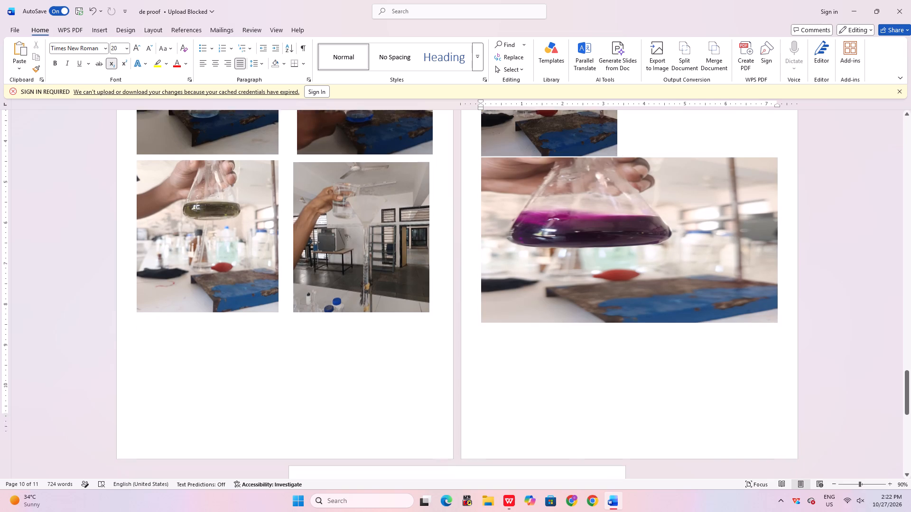
scroll(471, 393, down, 11)
click(470, 381)
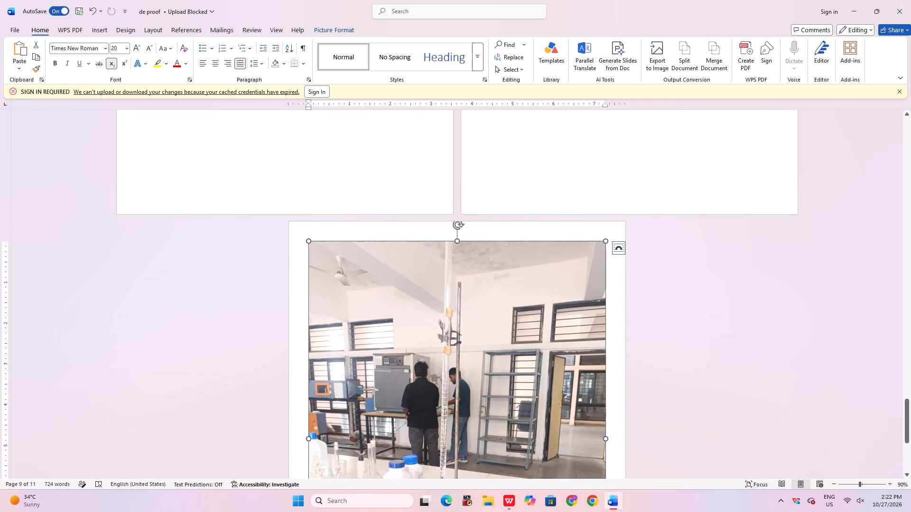
key(ctrl+x)
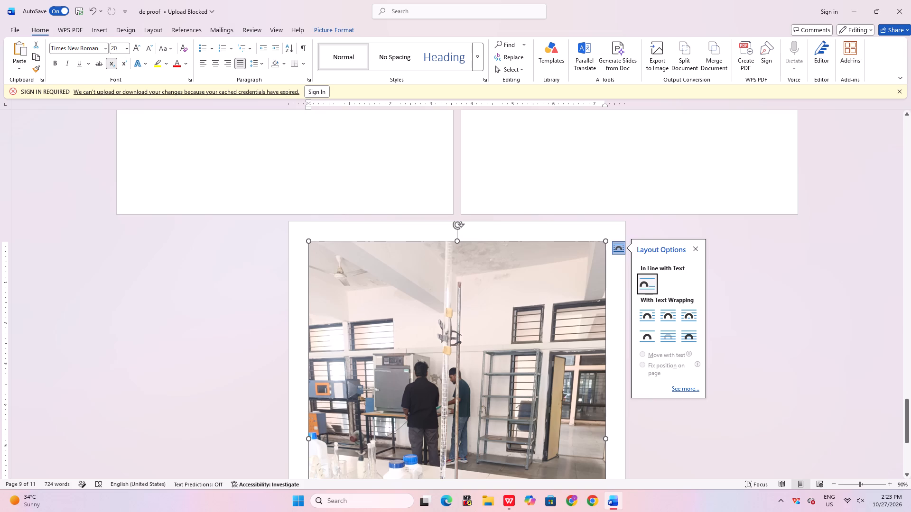
key(ctrl+x)
click(453, 391)
click(692, 243)
click(594, 320)
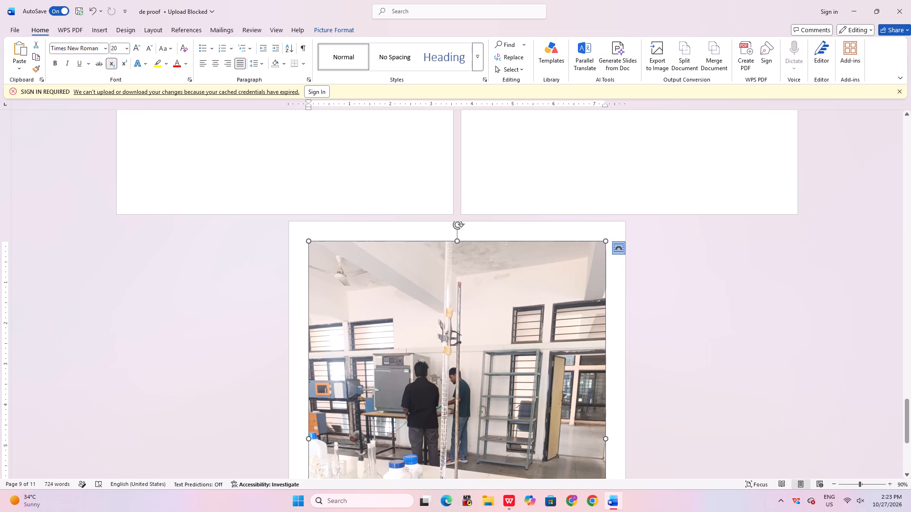
key(ctrl+x)
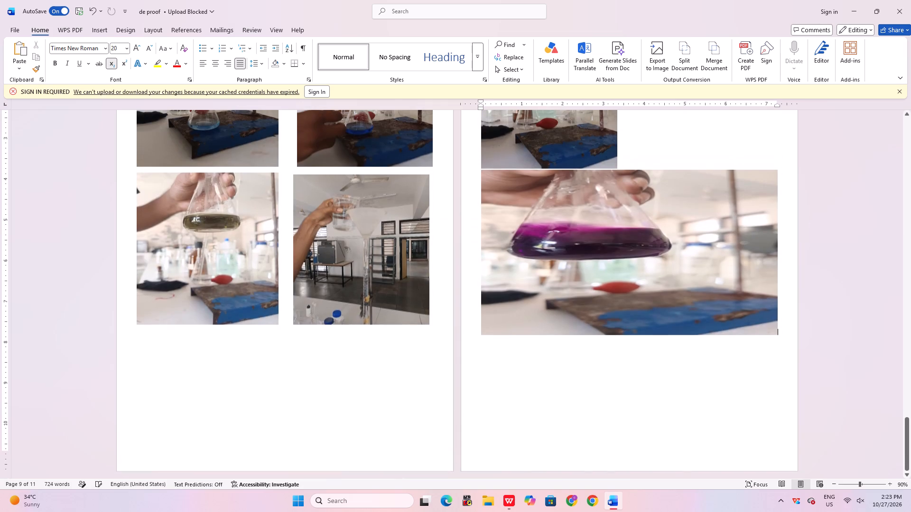
click(681, 147)
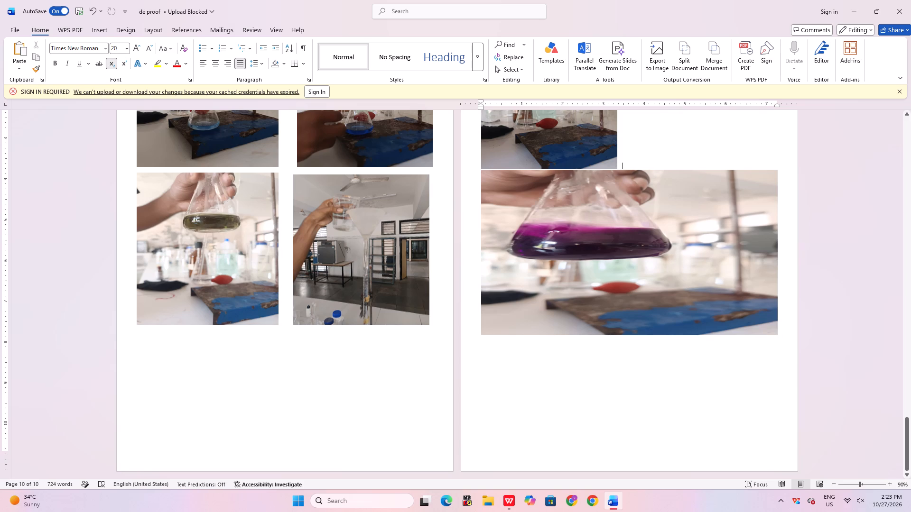
key(ctrl+v)
Shorten the moved burette photo with the sink to about 4 inches tall, keeping its full width.
scroll(443, 314, down, 13)
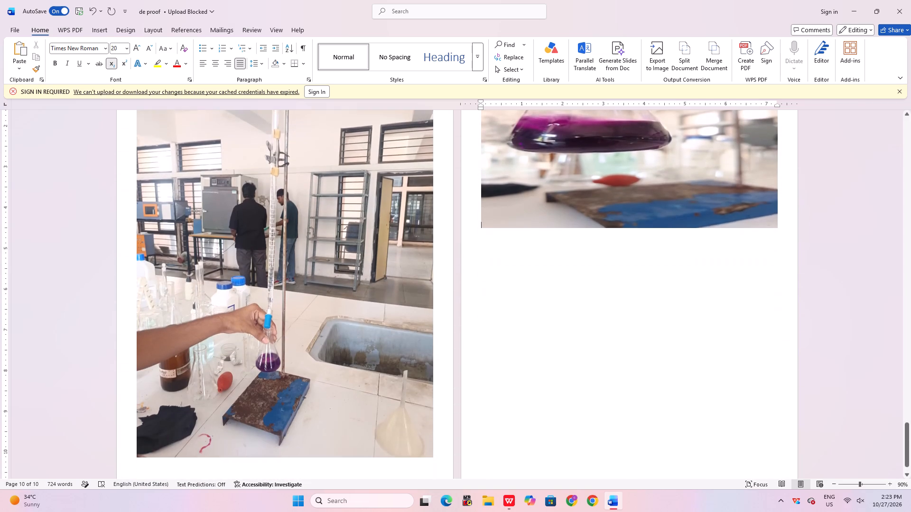
scroll(422, 295, down, 6)
click(210, 272)
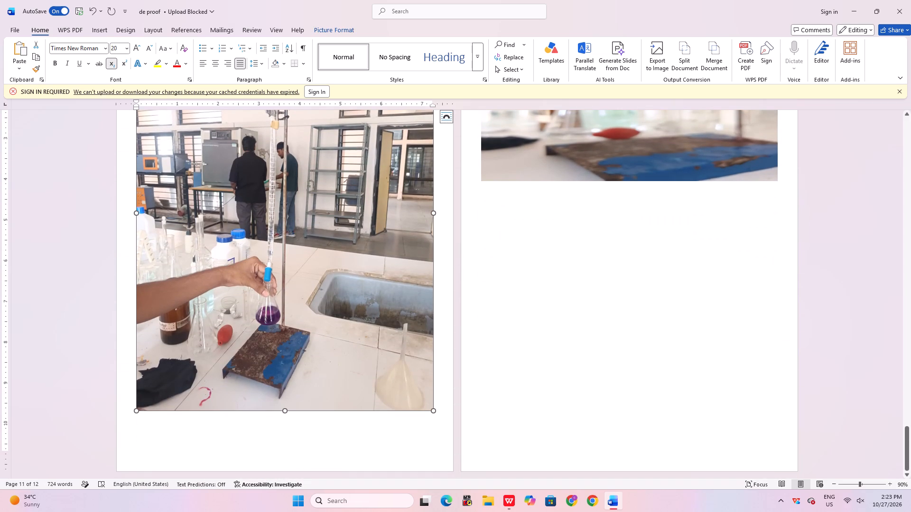
drag(286, 409, 291, 324)
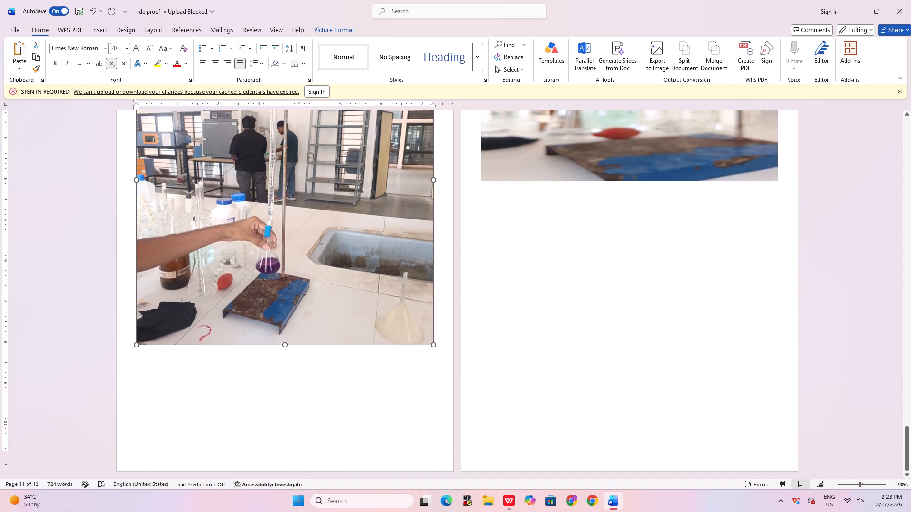
drag(291, 324, 299, 198)
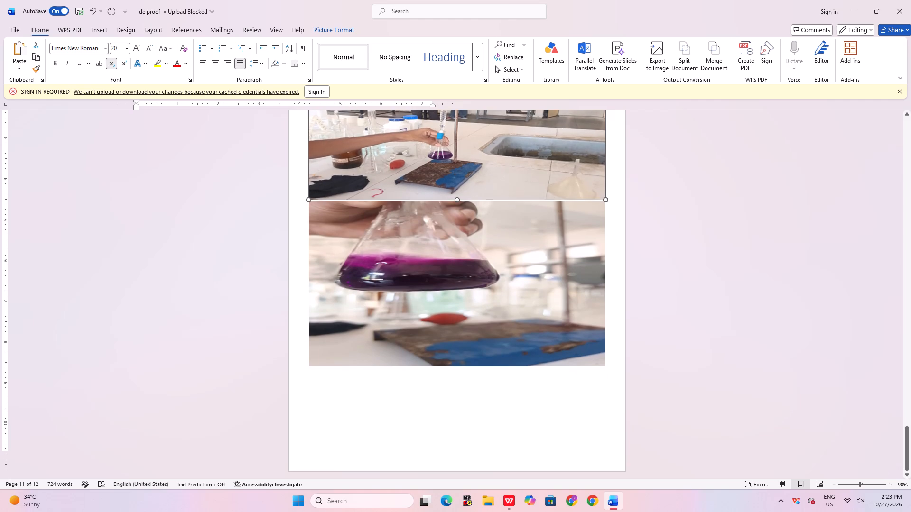
drag(299, 198, 305, 176)
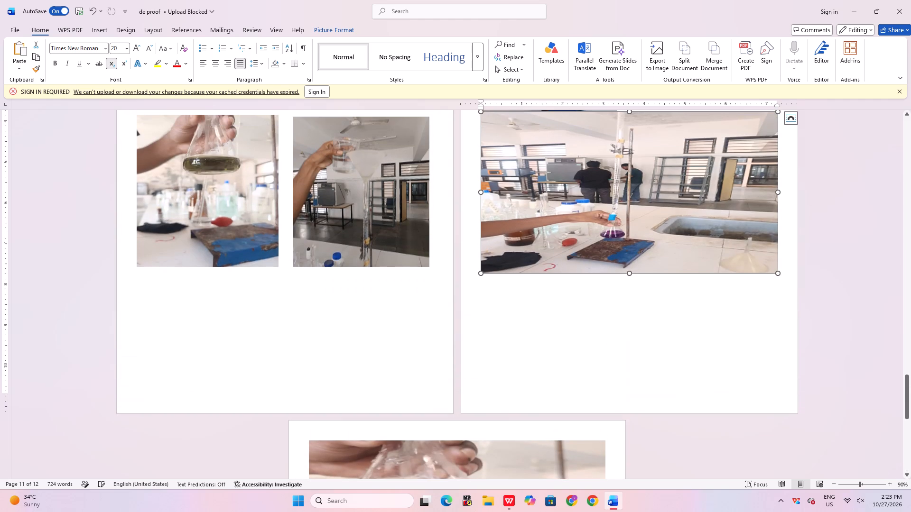
scroll(391, 242, up, 5)
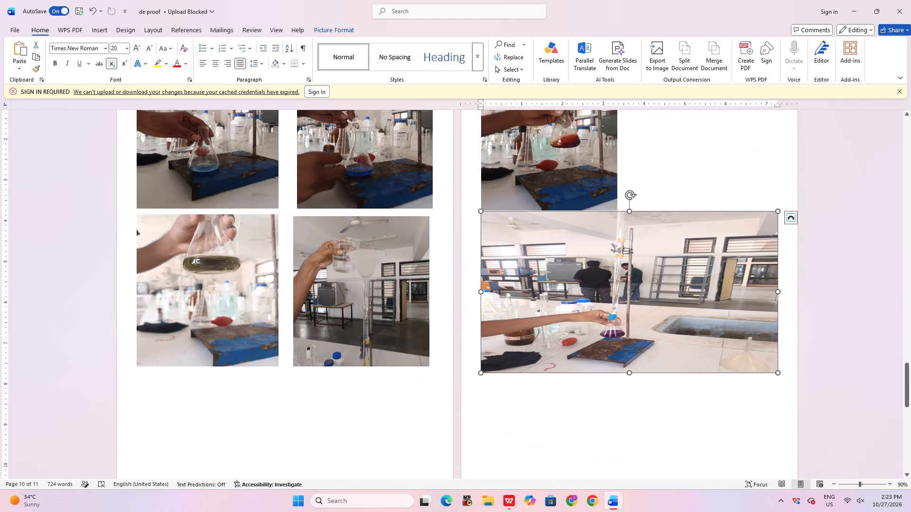
Narrow the burette photo with the sink to about 3.1 inches wide so it sits beside the orange-red flask photo.
drag(779, 291, 724, 295)
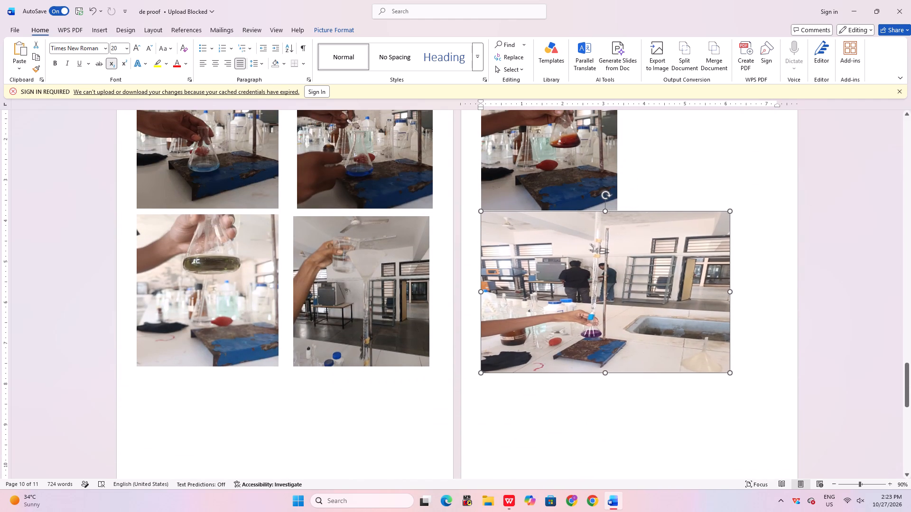
drag(724, 295, 614, 295)
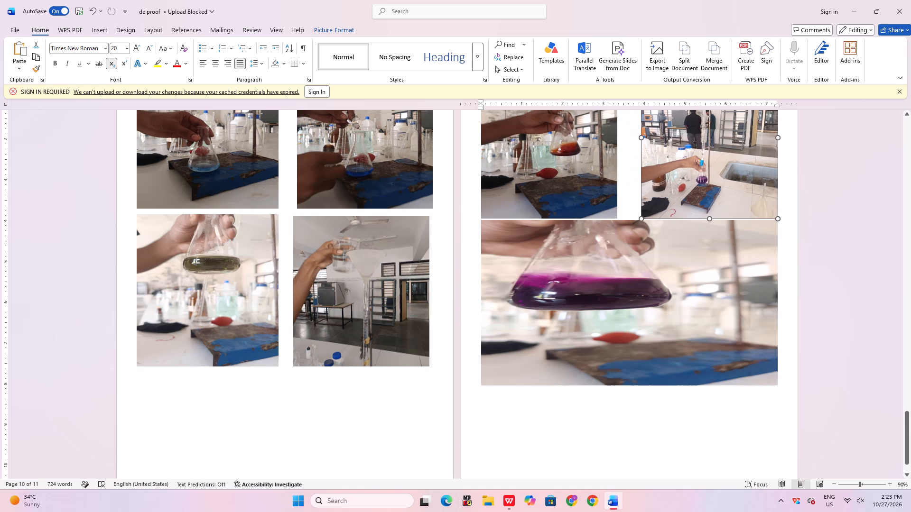
drag(614, 295, 606, 296)
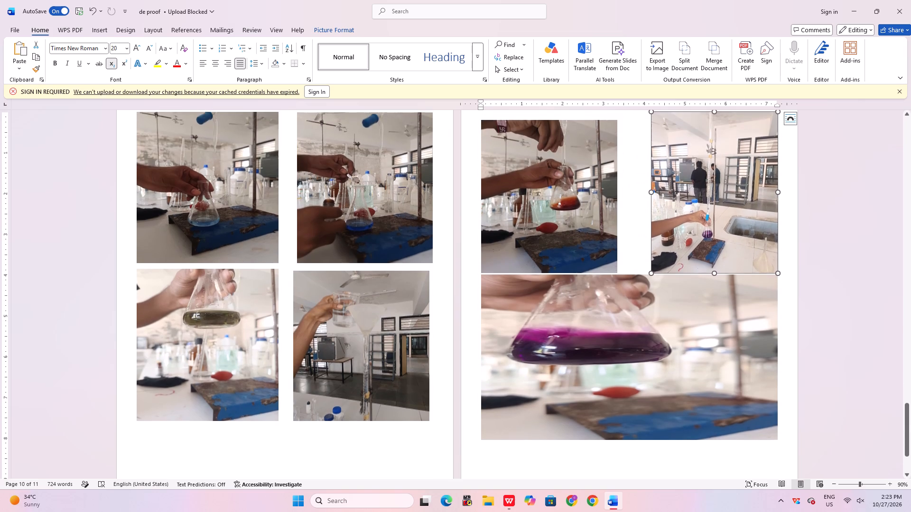
Narrow the close-up purple flask photo on the last page to about 3.3 inches wide, keeping its height.
scroll(657, 370, up, 8)
scroll(651, 379, down, 5)
scroll(651, 385, up, 1)
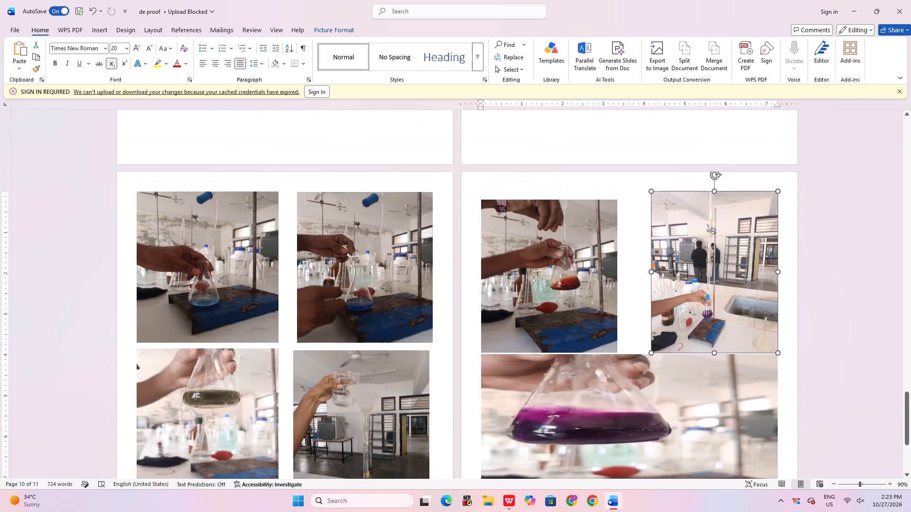
scroll(649, 390, down, 2)
scroll(648, 391, up, 7)
scroll(651, 389, down, 10)
drag(671, 360, 667, 362)
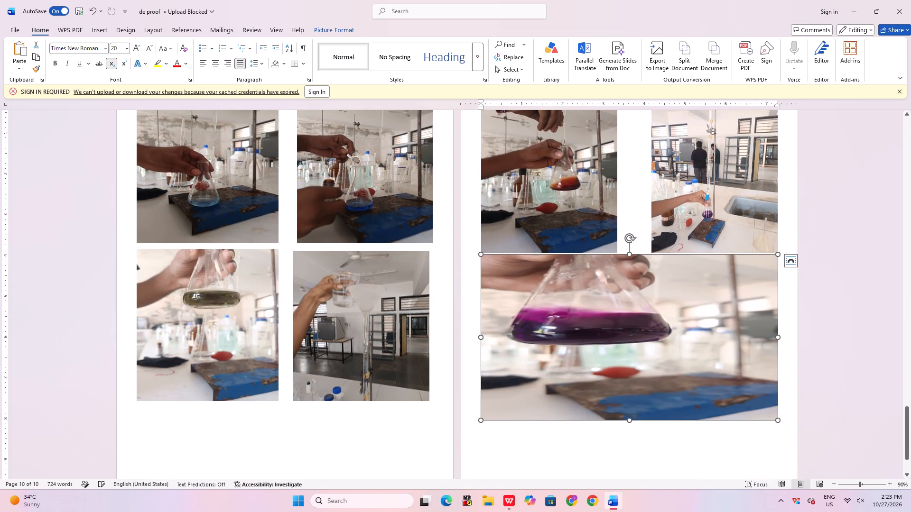
drag(777, 337, 762, 344)
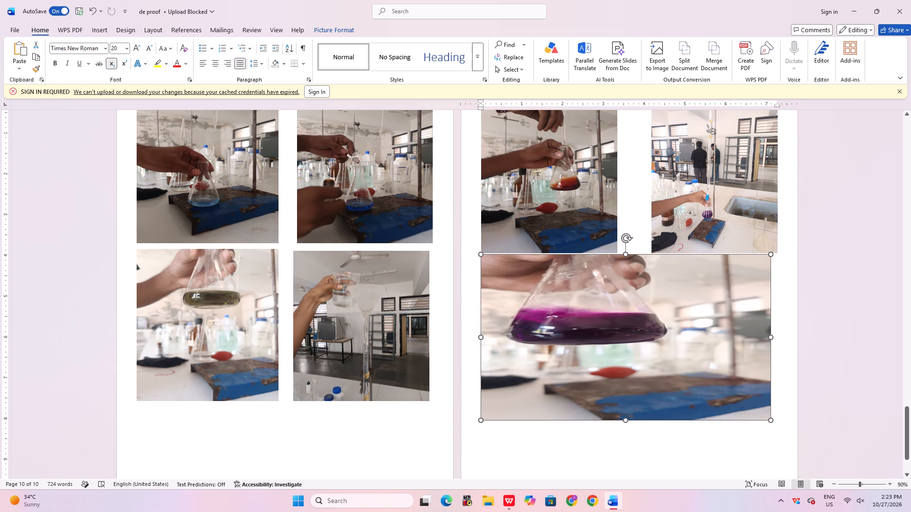
drag(762, 344, 615, 360)
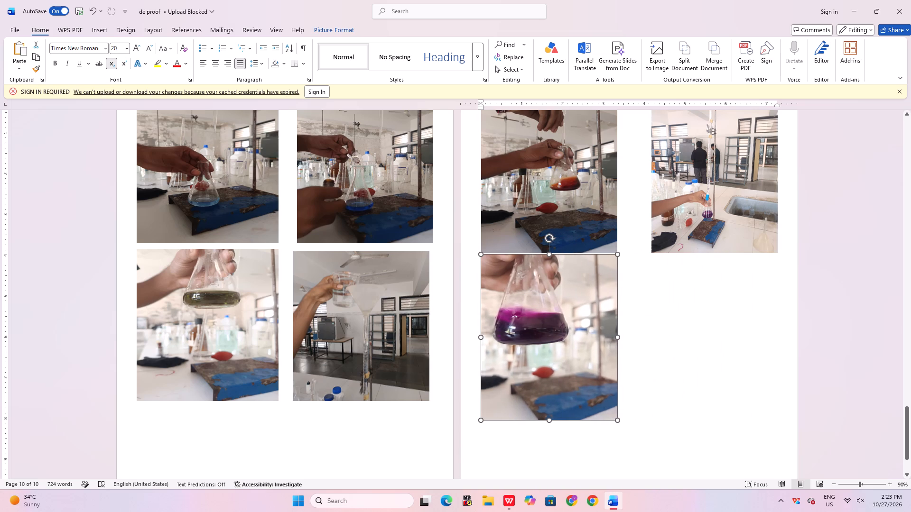
Insert a paragraph break after the burette photo with the sink, separating it from the purple flask photo below.
click(777, 251)
click(788, 253)
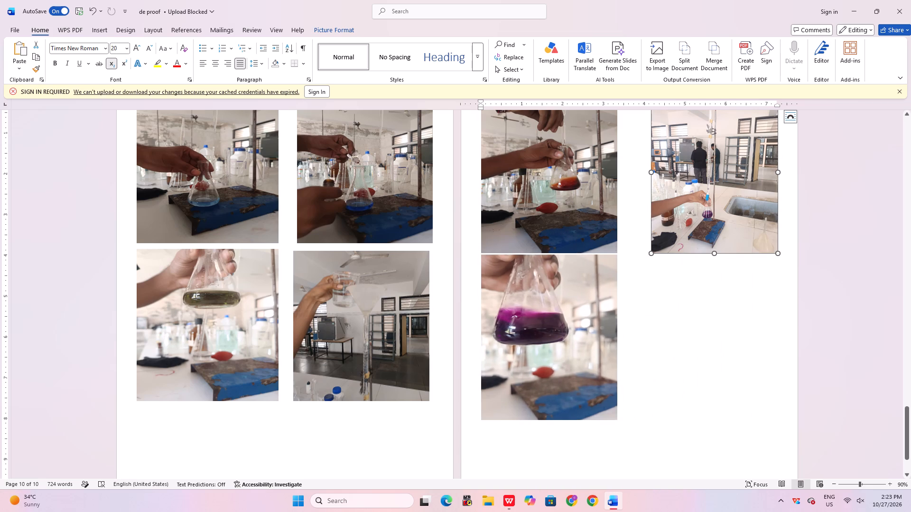
key(Return)
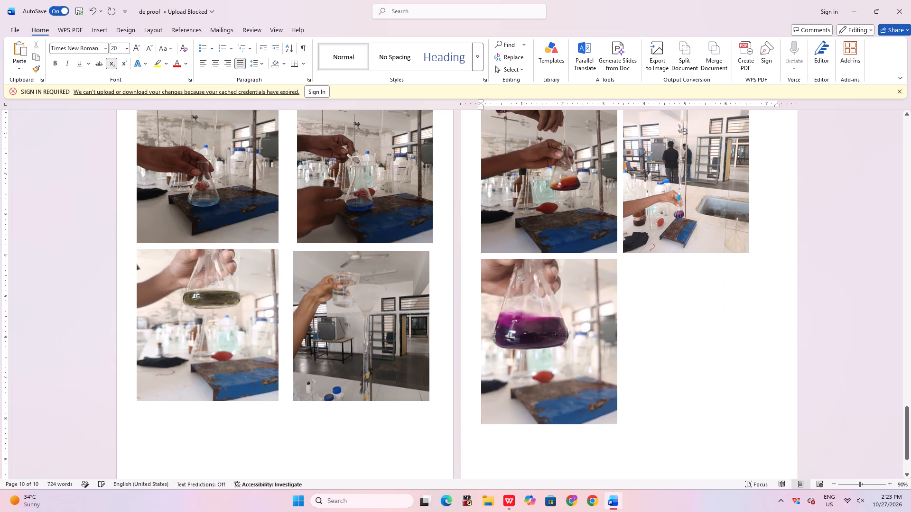
Insert twelve spaces between the orange-red flask photo and the burette photo with the sink to widen the gap.
click(619, 247)
key(space)
key(space)
key(space)
key(space)
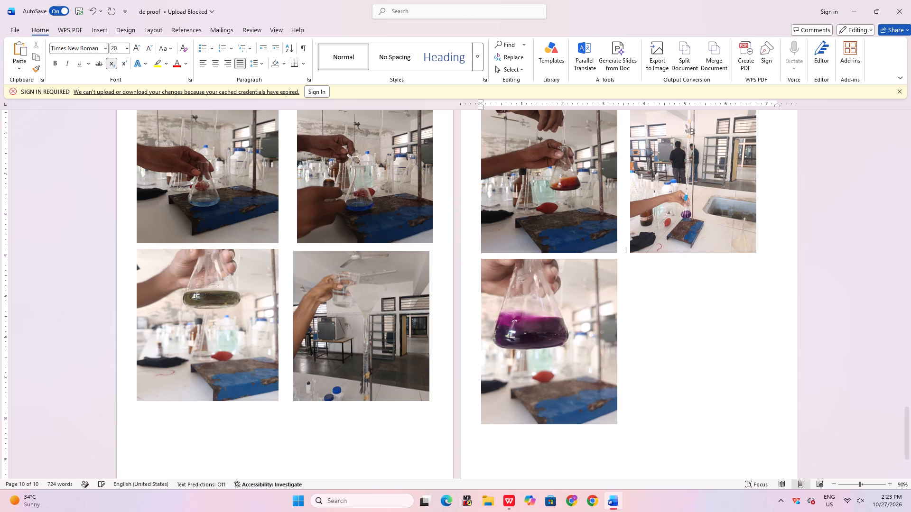
key(space)
key(space)
key(space)
key(space)
key(space)
key(space)
key(space)
key(space)
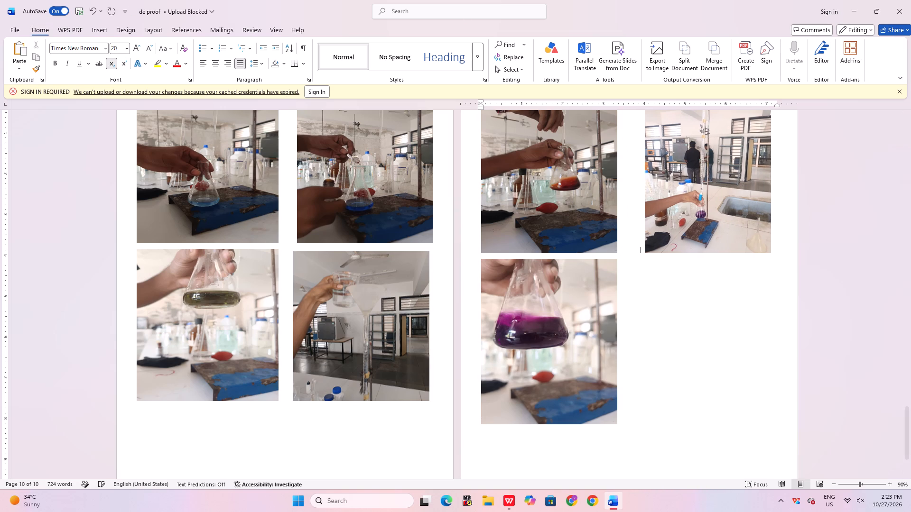
Heighten the first clear-flask photo below the Volumetric Logging paragraph on page 8 to about 4.6 inches, keeping its width.
scroll(632, 301, up, 9)
scroll(649, 244, up, 15)
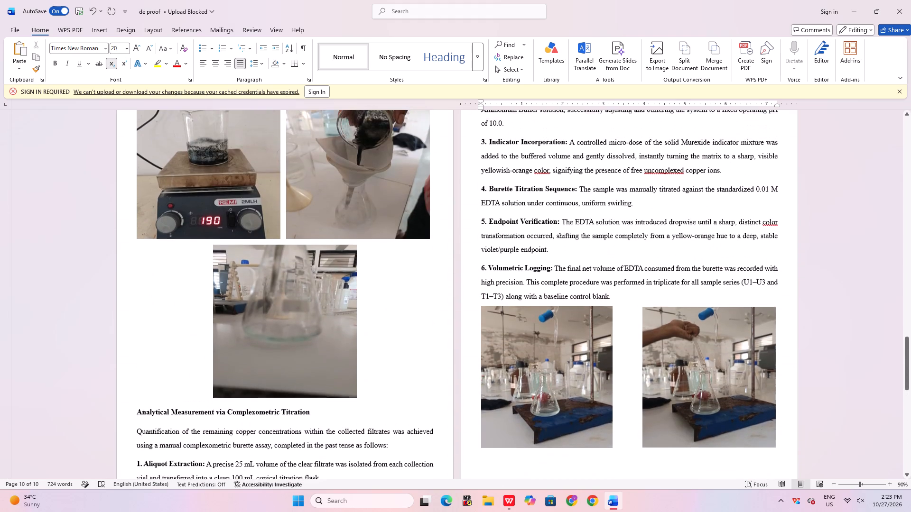
scroll(634, 276, down, 5)
click(606, 288)
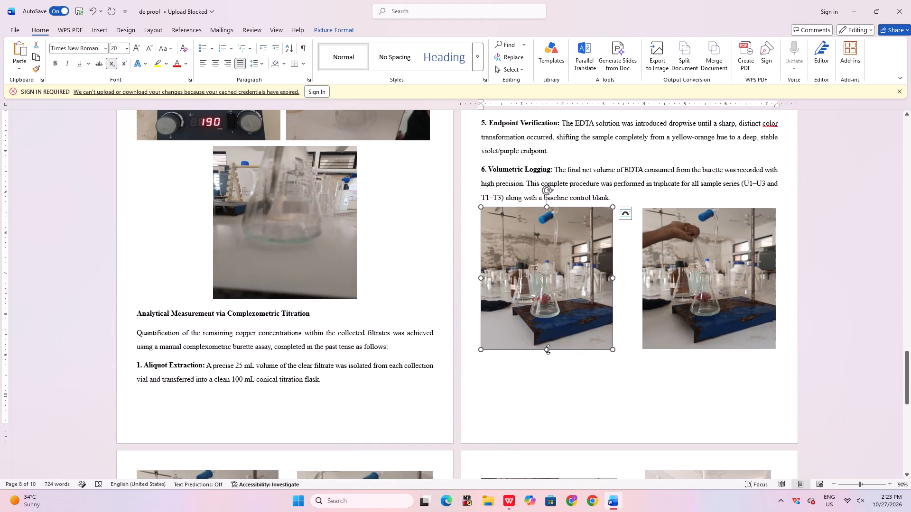
drag(548, 349, 547, 361)
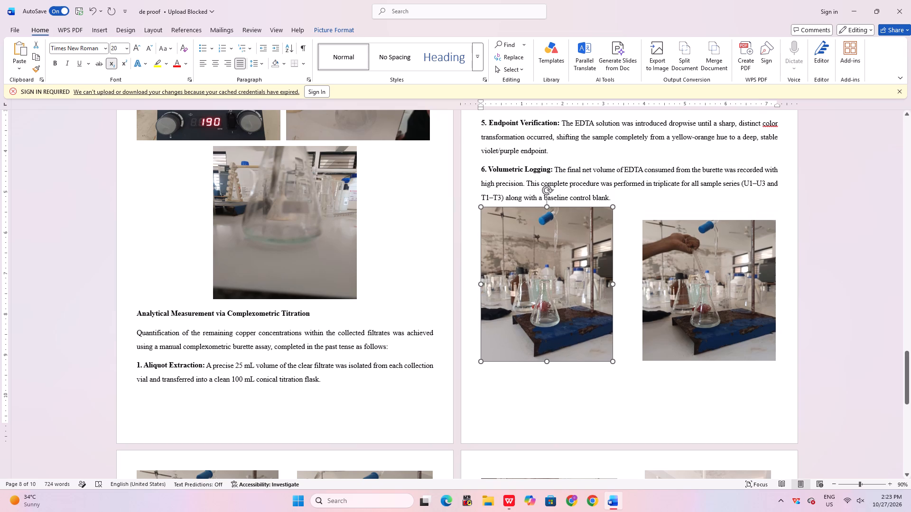
drag(547, 361, 537, 394)
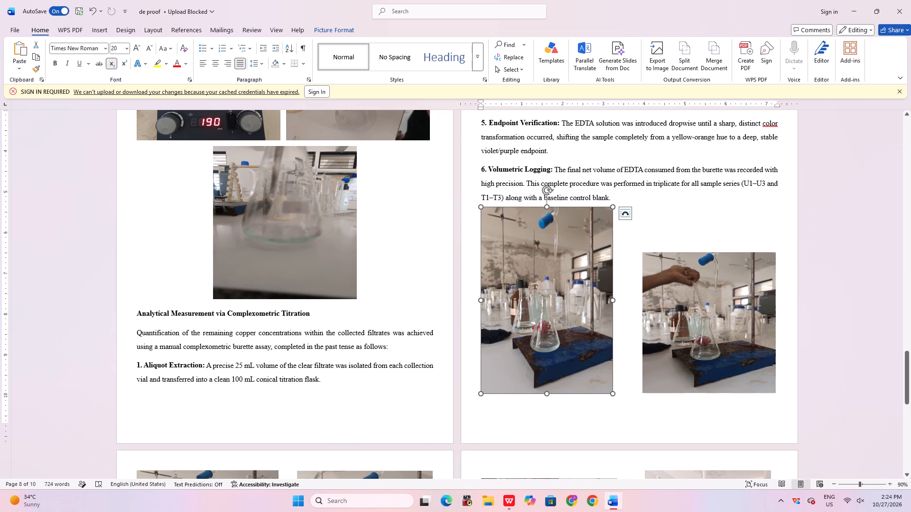
Enlarge the neighbouring clear-flask photo with the hand on page 8 to about 4.5 inches tall and 3.5 inches wide.
click(695, 326)
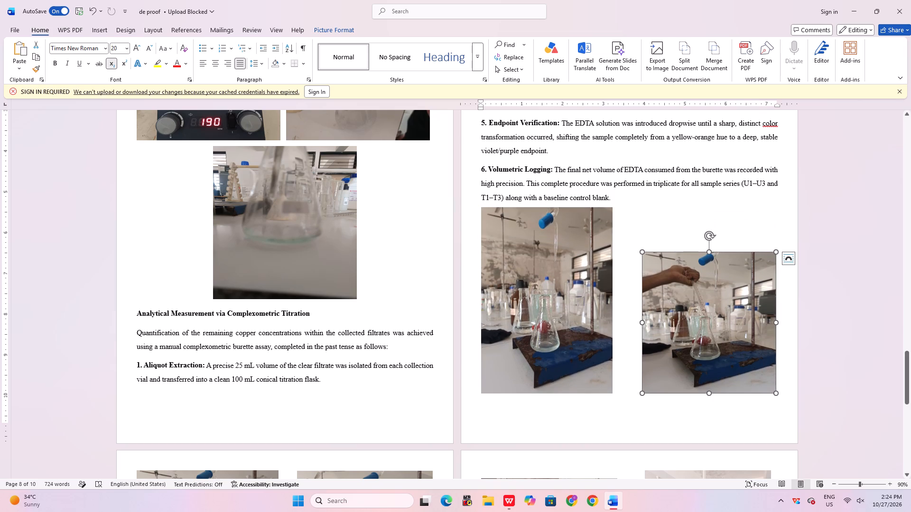
drag(709, 251, 712, 213)
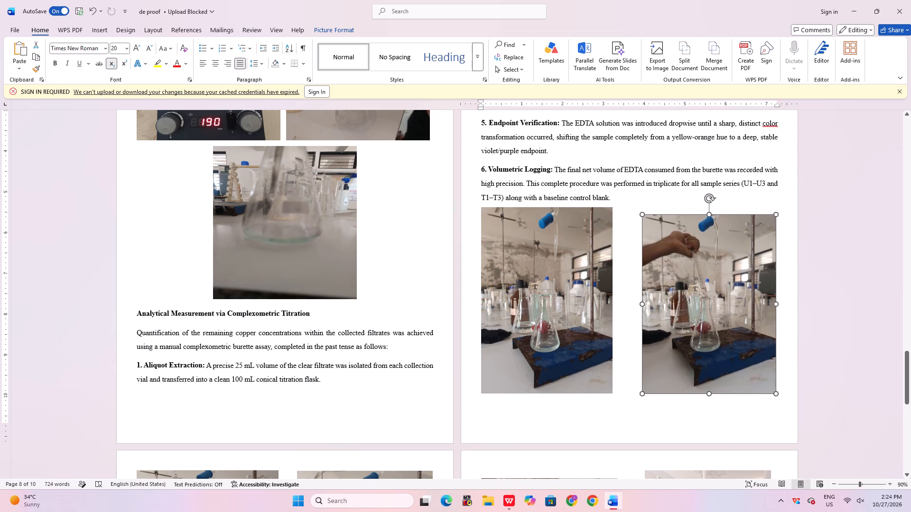
drag(712, 213, 714, 211)
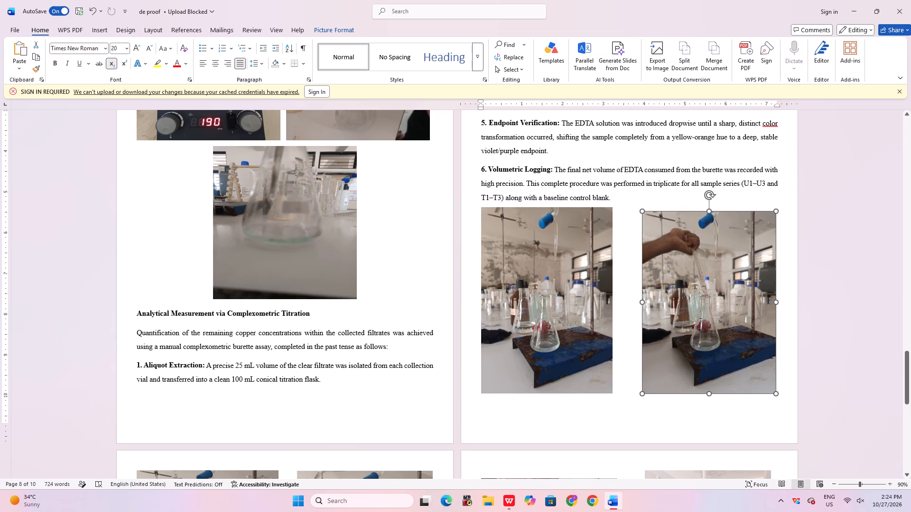
drag(714, 211, 714, 208)
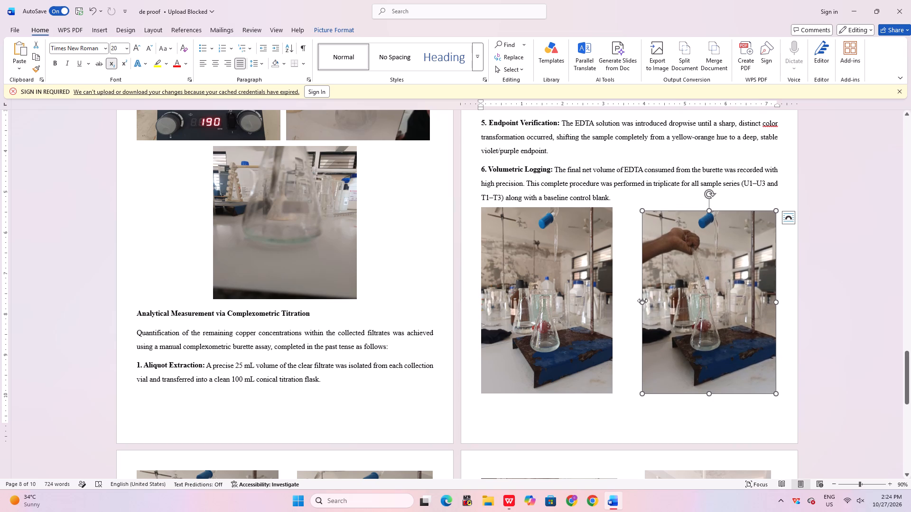
drag(642, 302, 633, 300)
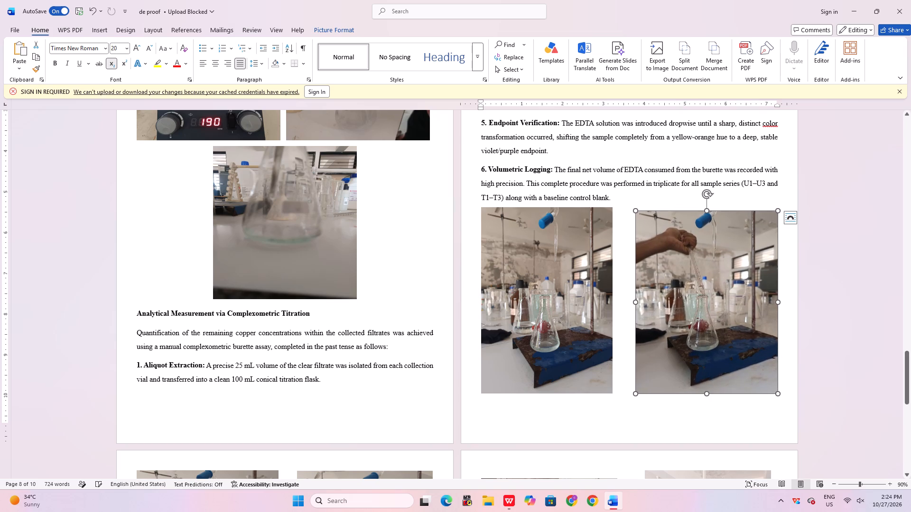
Widen the first clear-flask photo below the Volumetric Logging paragraph to about 3.4 inches, keeping its height.
click(595, 298)
drag(612, 300, 614, 300)
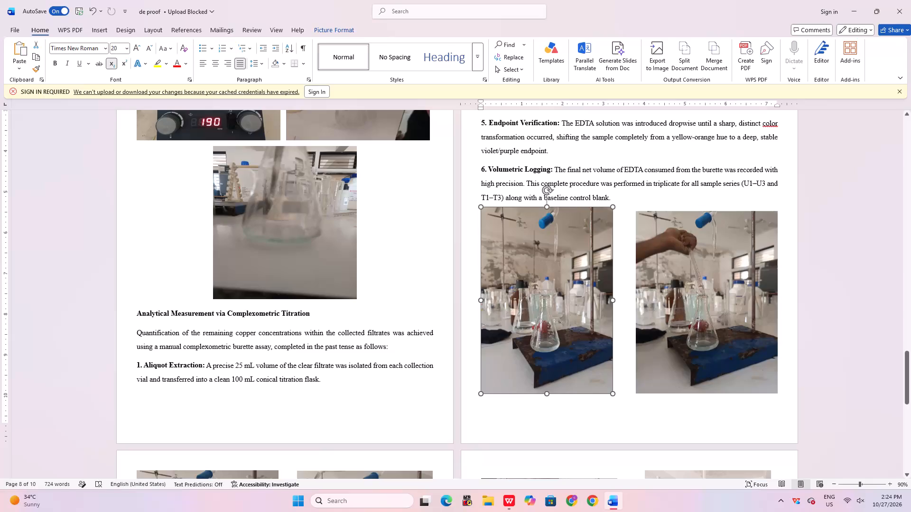
drag(614, 300, 616, 299)
drag(613, 302, 620, 302)
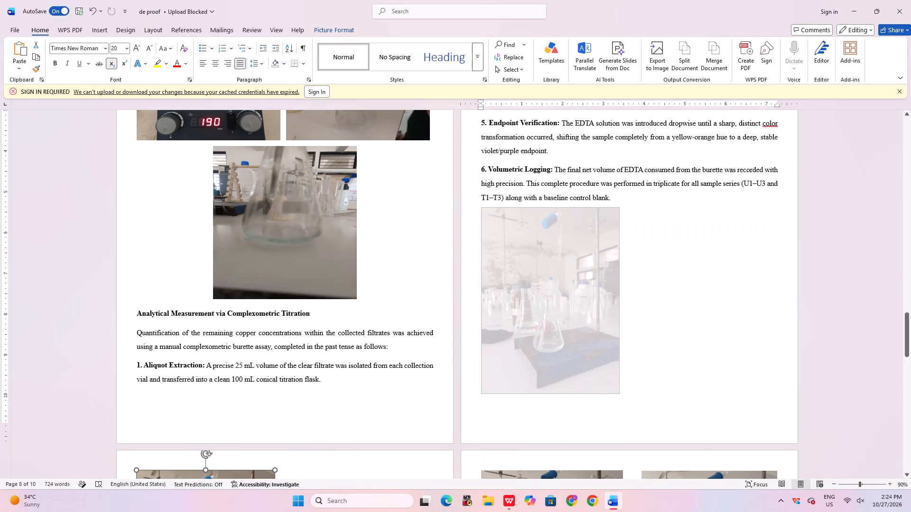
drag(620, 302, 621, 302)
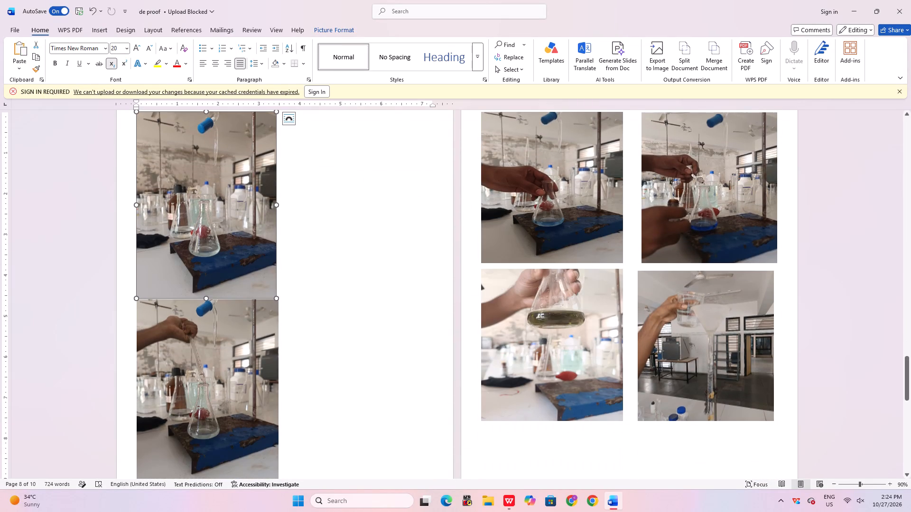
Delete six spaces after the widened clear-flask photo so it and the photo with the hand fit on one row.
scroll(646, 313, up, 8)
scroll(486, 400, up, 4)
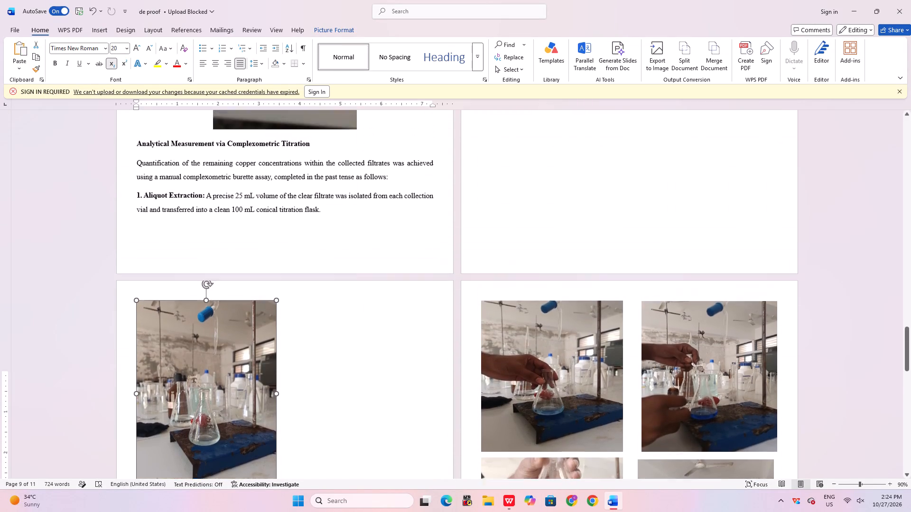
scroll(488, 406, up, 3)
scroll(490, 408, down, 8)
click(372, 414)
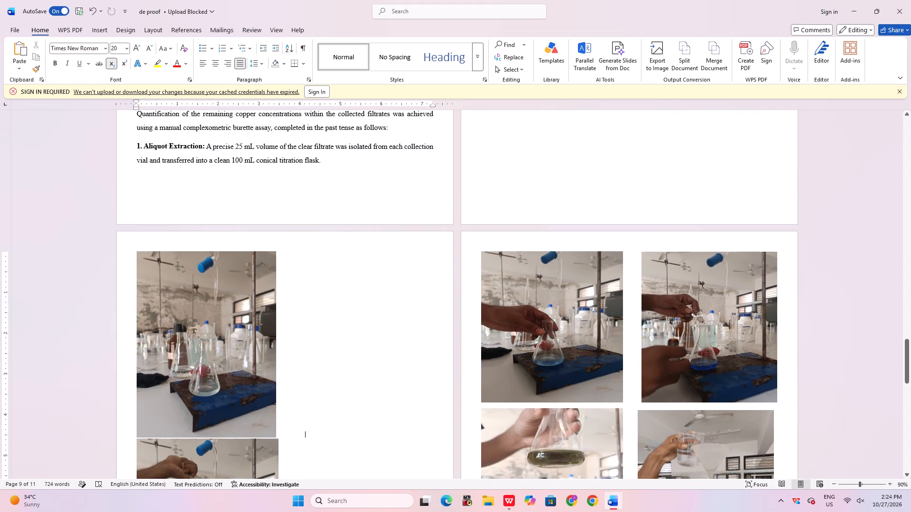
key(BackSpace)
key(BackSpace)
key(BackSpace)
key(BackSpace)
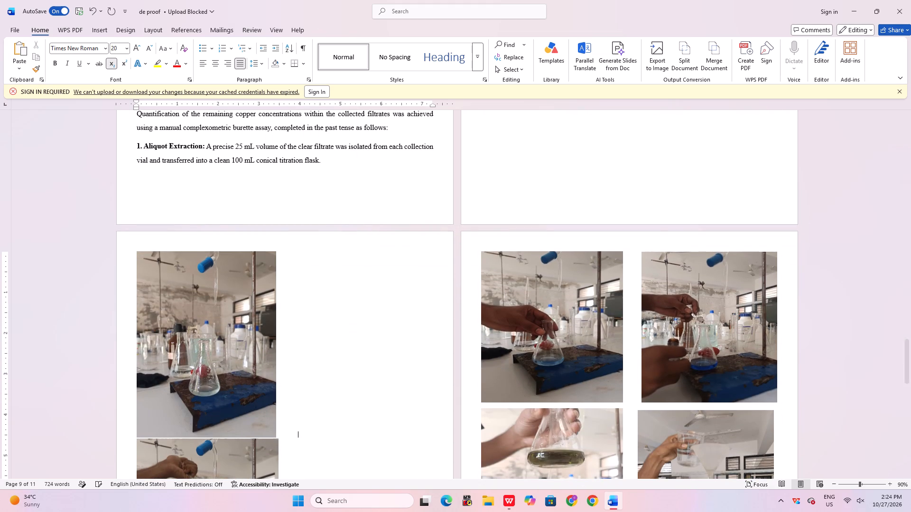
key(BackSpace)
key(BackSpace)
scroll(386, 418, up, 9)
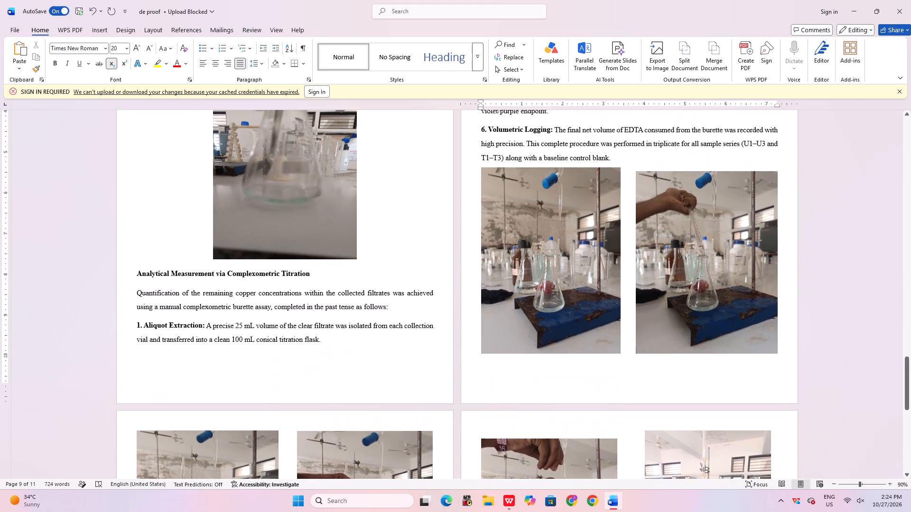
Heighten the clear-flask photo with the hand on page 8 to about 4.6 inches, matching its neighbour.
click(716, 253)
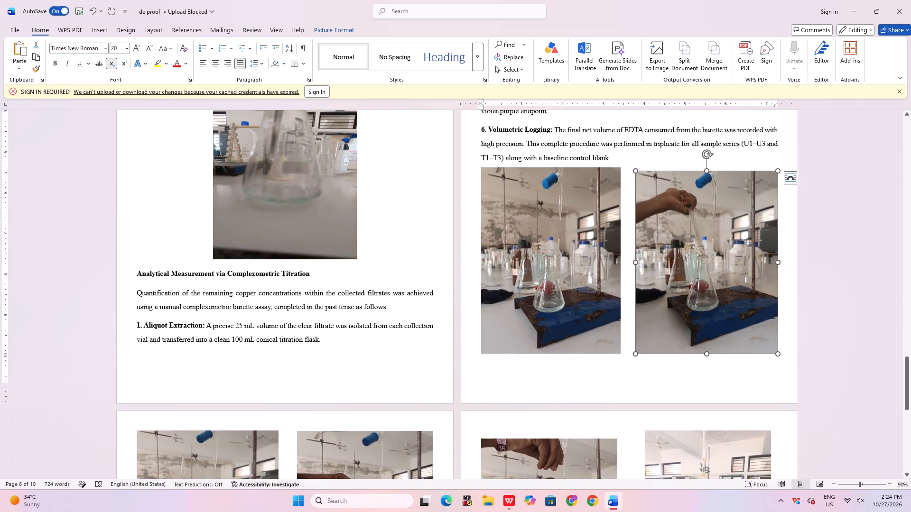
click(706, 170)
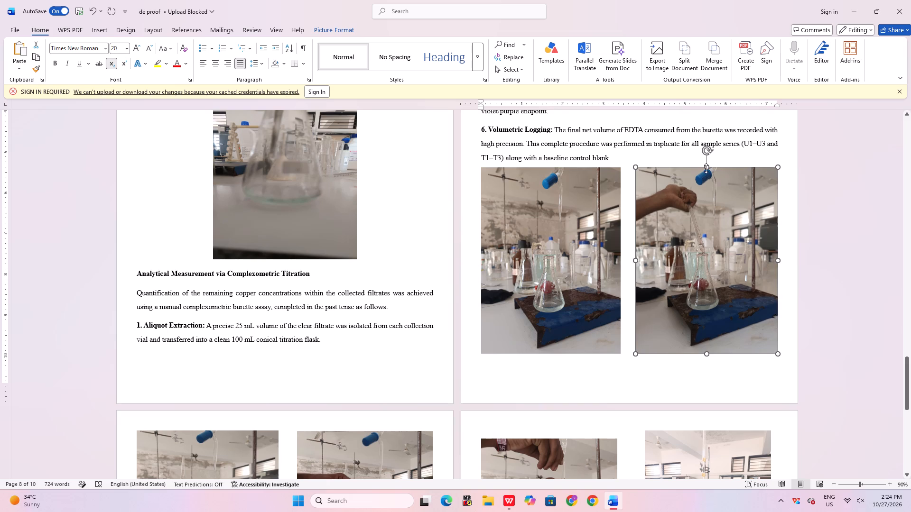
Heighten the light-blue flask photo at the top of page 9 to about 4.3 inches, keeping its width.
scroll(656, 268, down, 7)
scroll(633, 282, up, 1)
scroll(629, 277, down, 5)
click(243, 280)
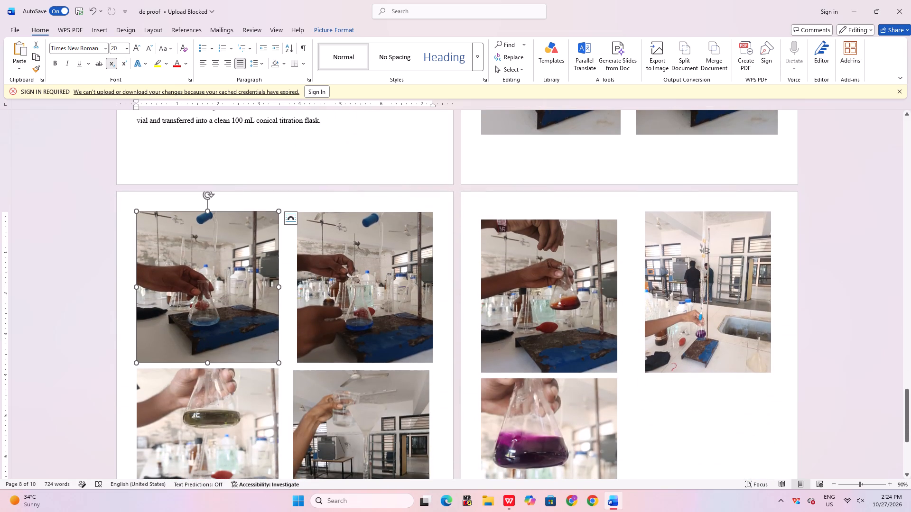
drag(206, 362, 209, 369)
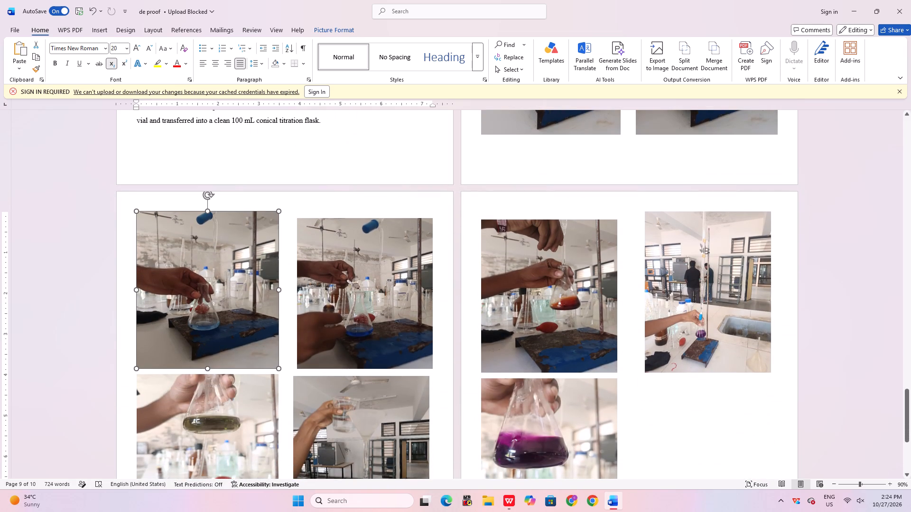
drag(209, 369, 205, 380)
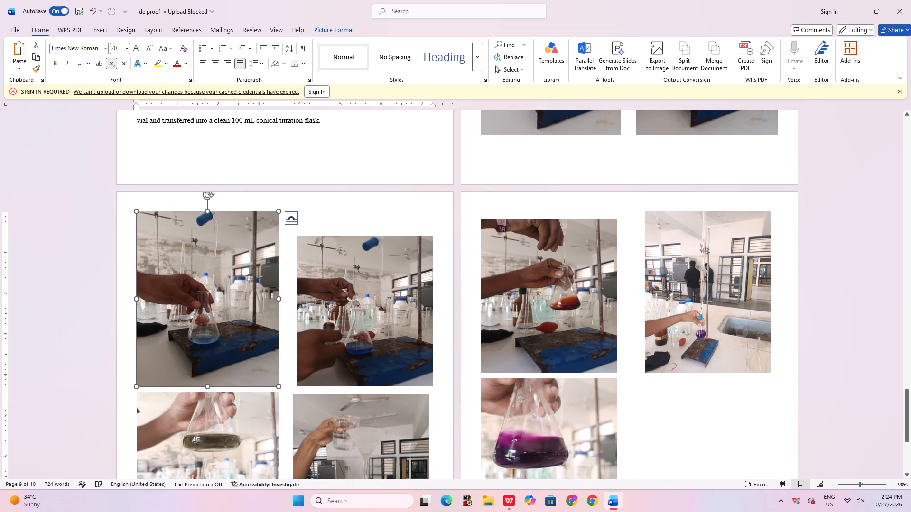
Heighten the dark-blue flask photo in the first row of page 9 to about 4.3 inches, matching the light-blue flask photo.
drag(403, 321, 398, 319)
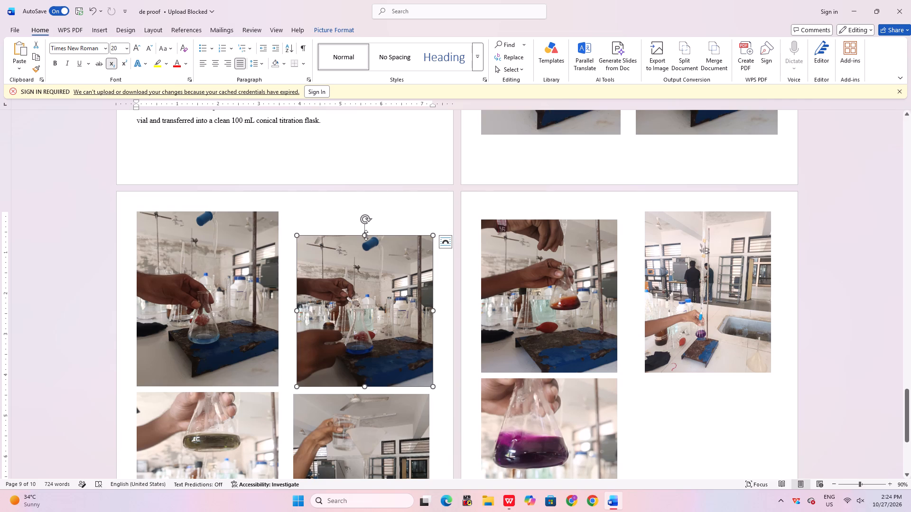
drag(364, 236, 368, 214)
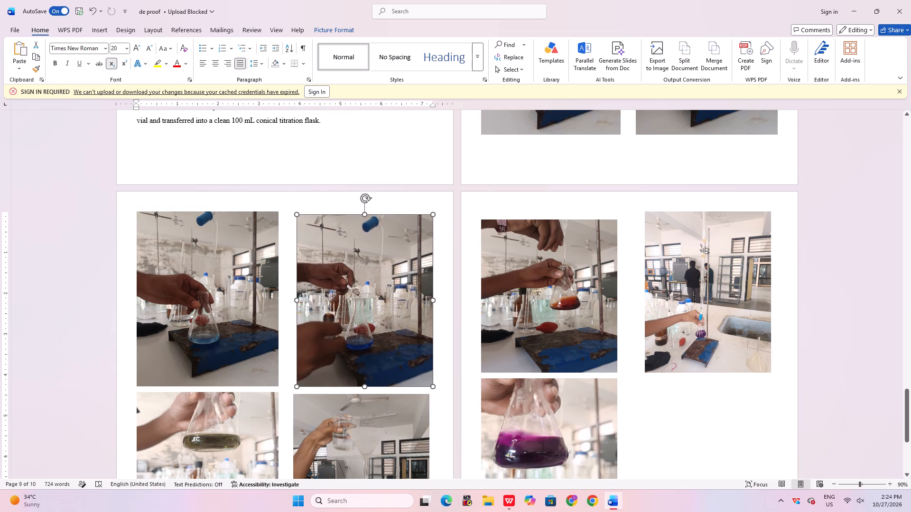
drag(368, 214, 367, 213)
Heighten the olive-green flask photo in the second row of page 9 to about 4.7 inches, keeping its width.
scroll(360, 233, down, 10)
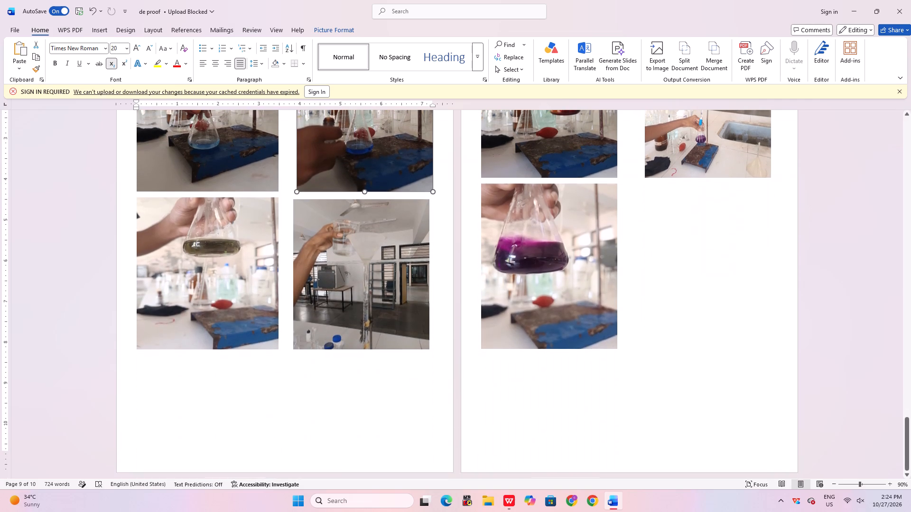
click(201, 265)
drag(207, 349, 203, 372)
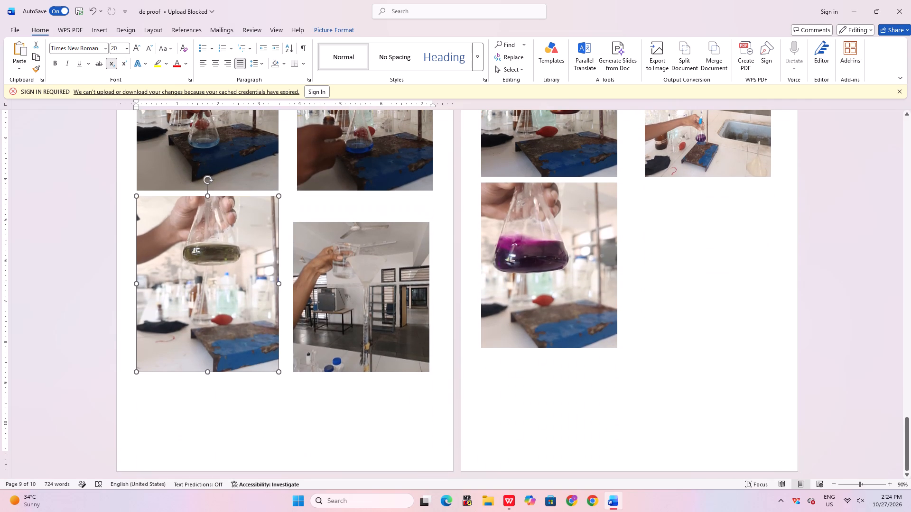
drag(203, 372, 197, 386)
Heighten the burette-filling photo beside the olive-green flask to about 4.6 inches, keeping its width.
click(372, 355)
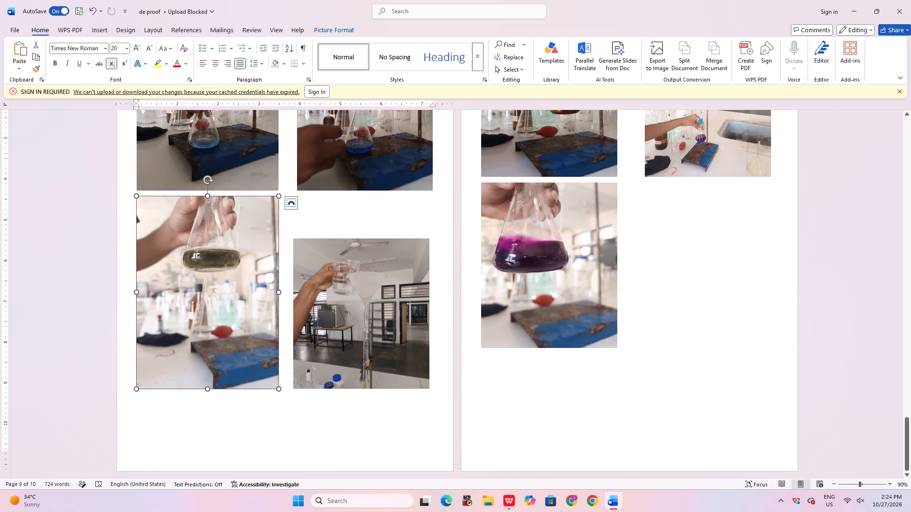
drag(362, 236, 366, 204)
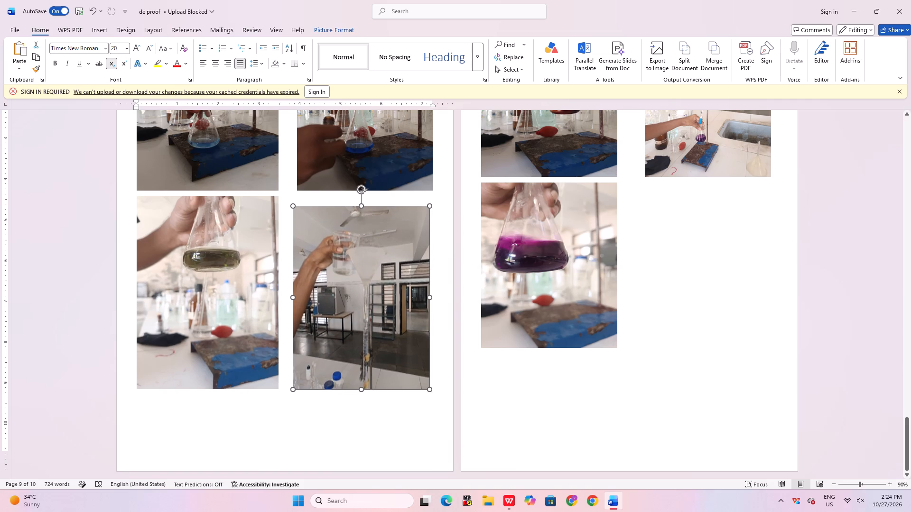
drag(366, 204, 367, 201)
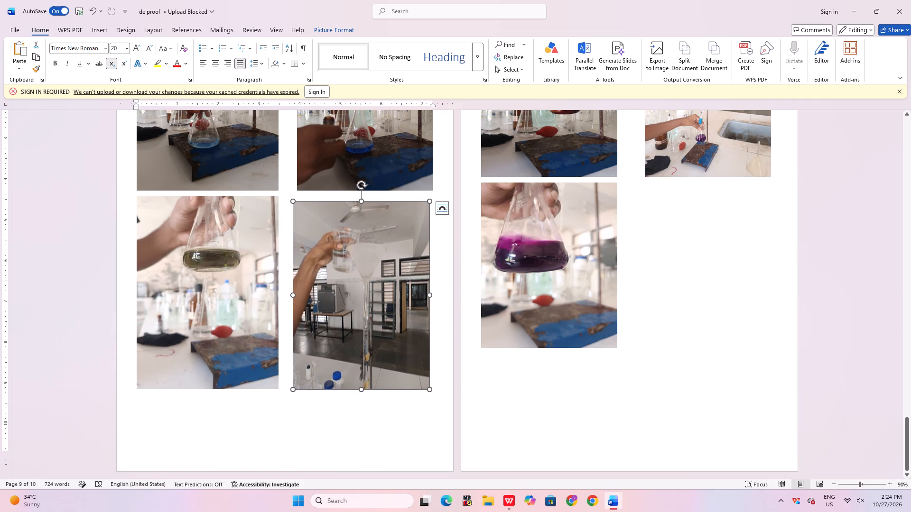
Centre the purple flask photo horizontally on page 10.
click(480, 217)
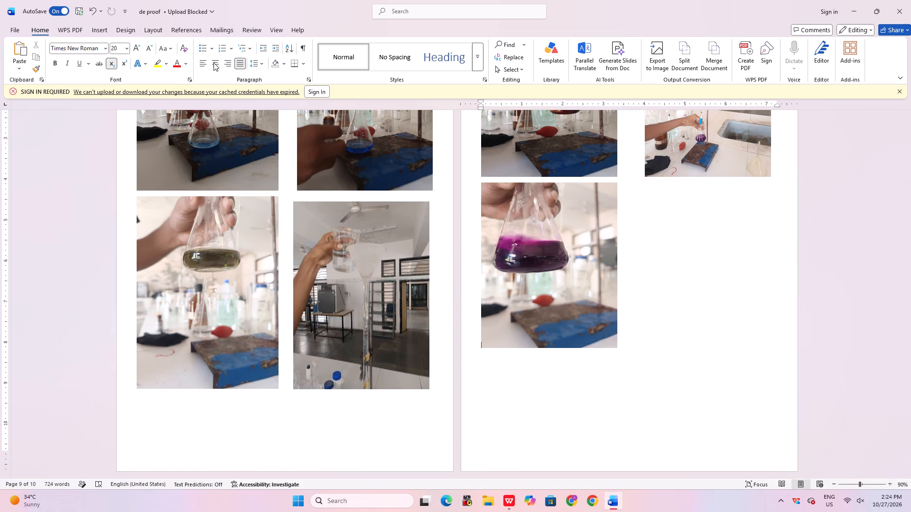
click(214, 63)
scroll(537, 327, down, 1)
Review the photo and text layout of the whole report from page 10 back to page 1.
scroll(539, 326, up, 14)
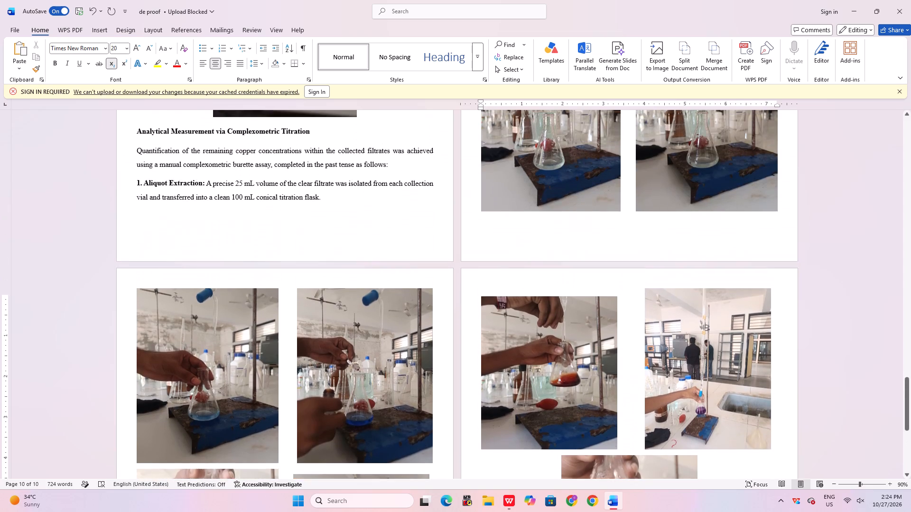
scroll(552, 323, up, 11)
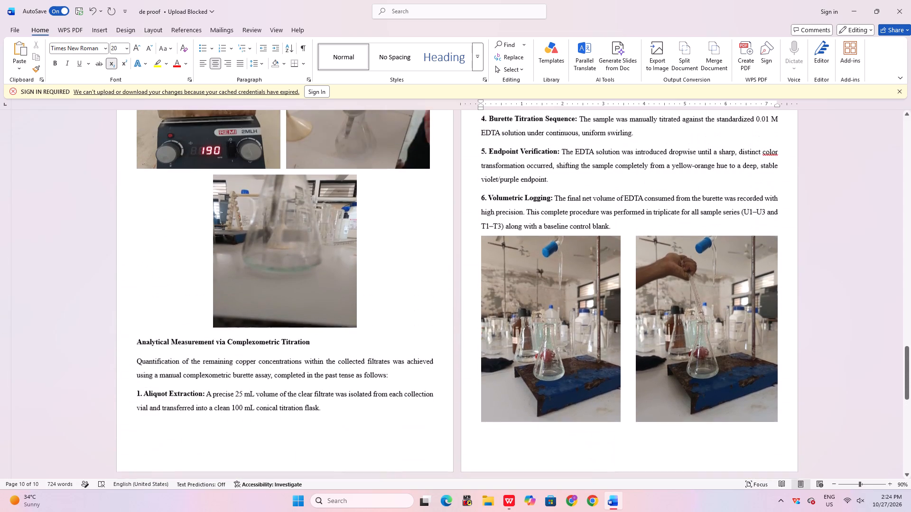
scroll(540, 334, up, 18)
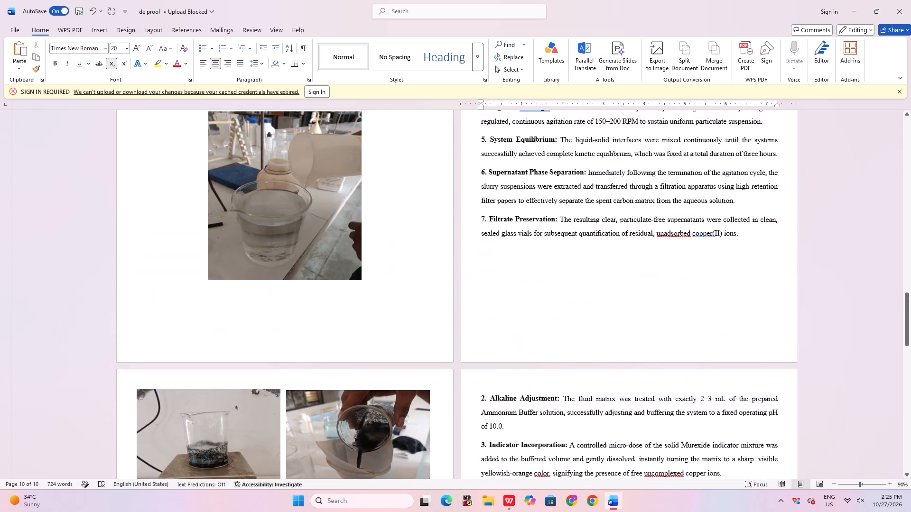
scroll(540, 322, up, 14)
scroll(540, 322, up, 17)
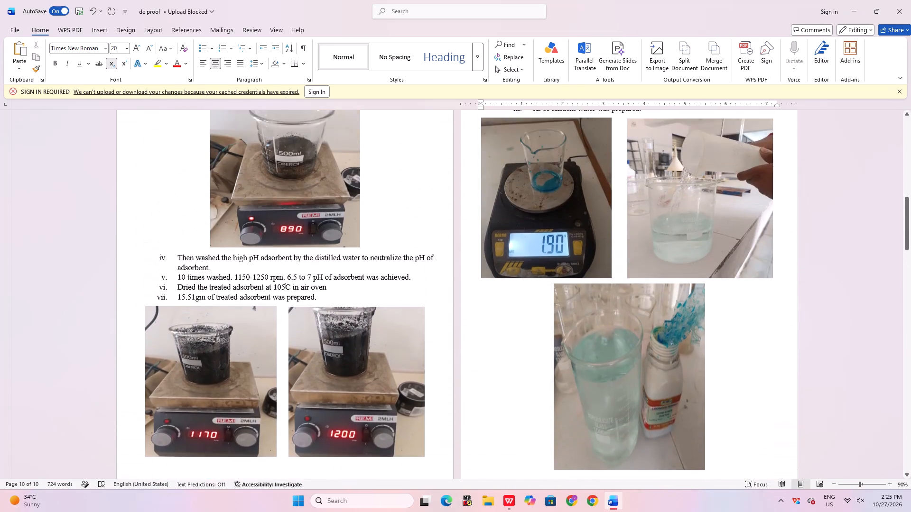
scroll(540, 322, up, 16)
scroll(540, 322, up, 9)
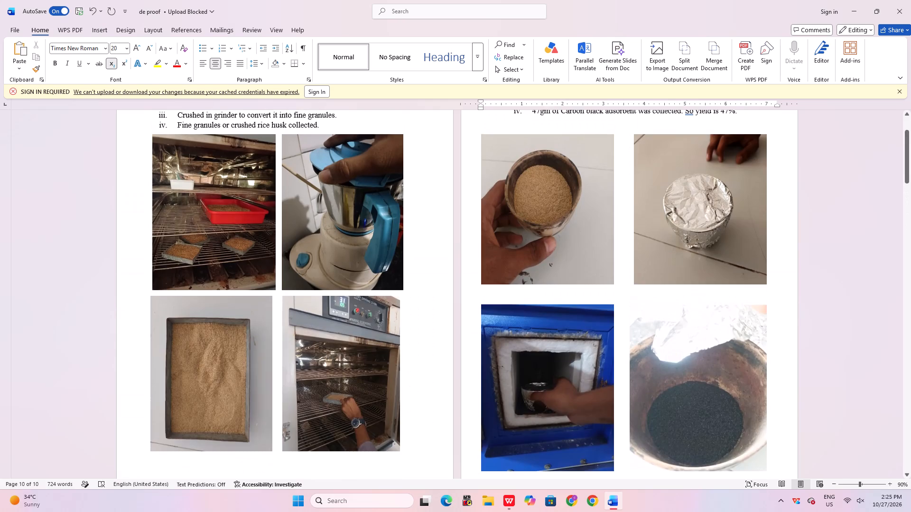
scroll(540, 322, up, 9)
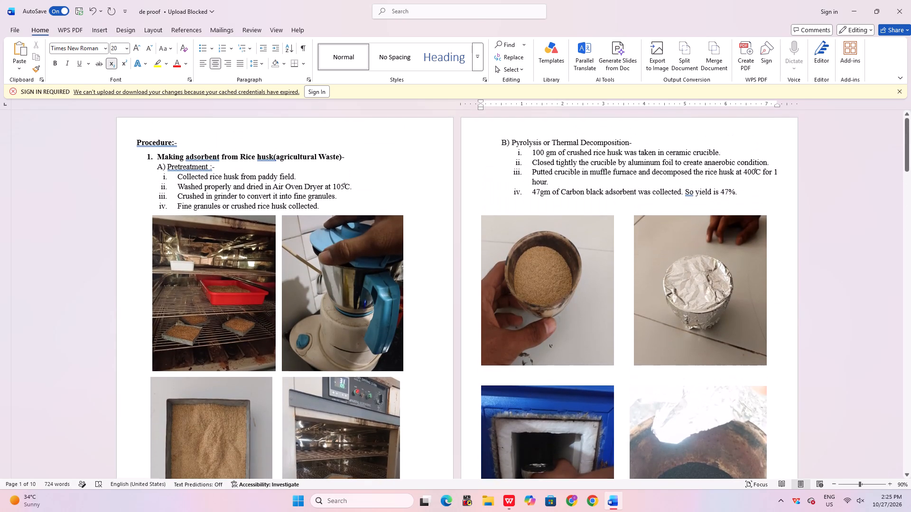
scroll(539, 328, down, 3)
scroll(539, 323, up, 7)
scroll(306, 328, up, 9)
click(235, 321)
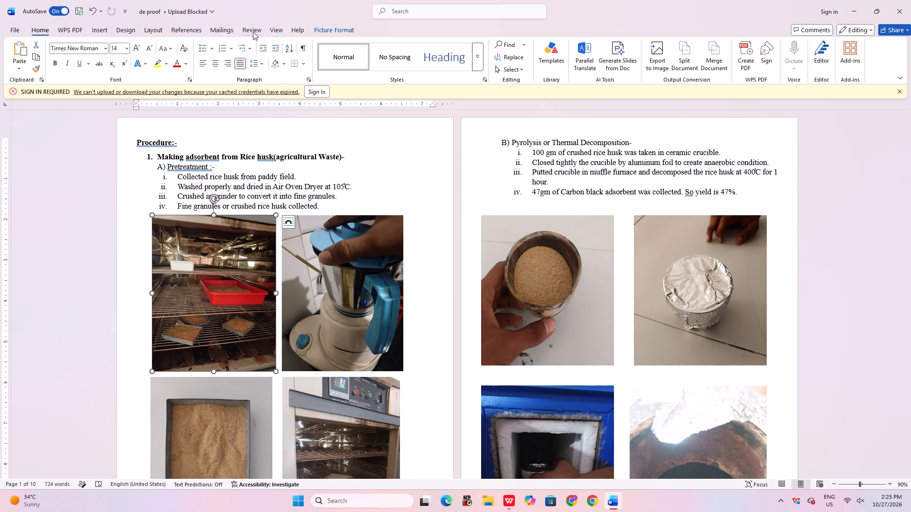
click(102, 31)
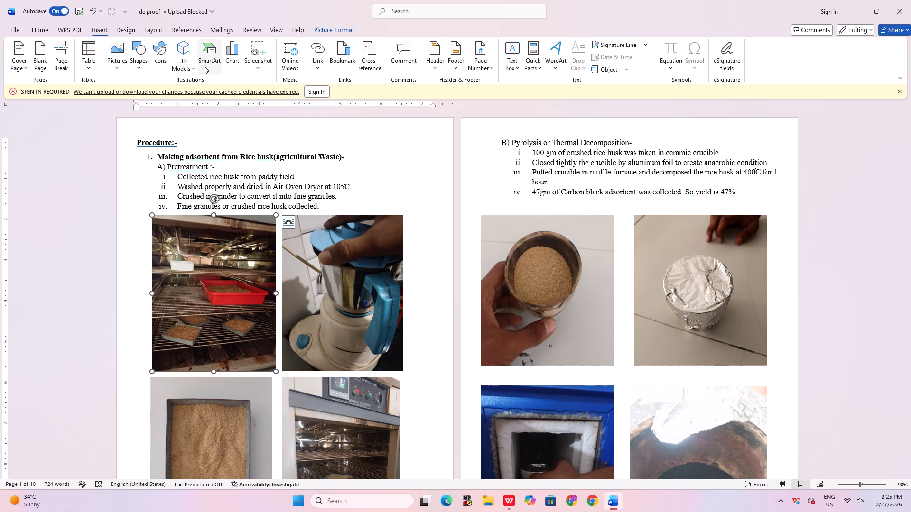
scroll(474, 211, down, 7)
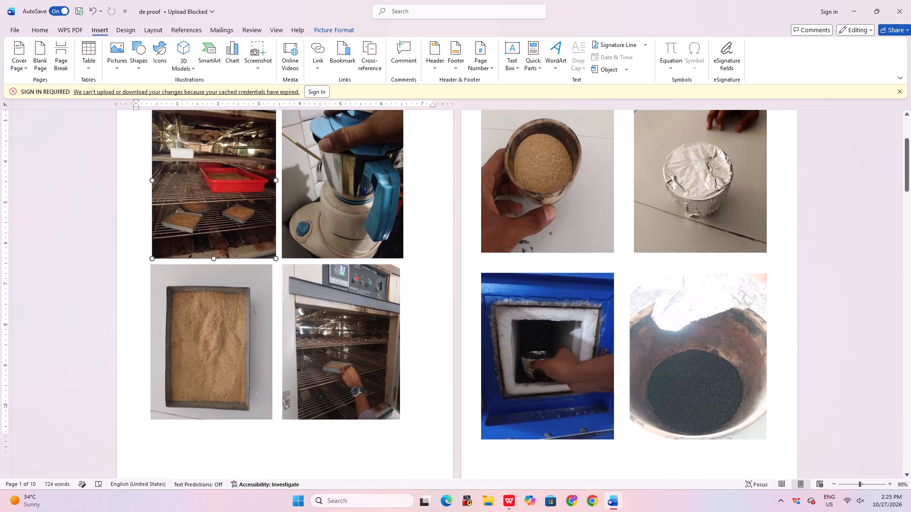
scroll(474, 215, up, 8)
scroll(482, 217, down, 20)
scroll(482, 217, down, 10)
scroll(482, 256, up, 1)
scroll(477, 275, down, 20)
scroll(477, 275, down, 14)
Recheck the arrangement of the titration photos on the report's last pages.
scroll(479, 311, down, 14)
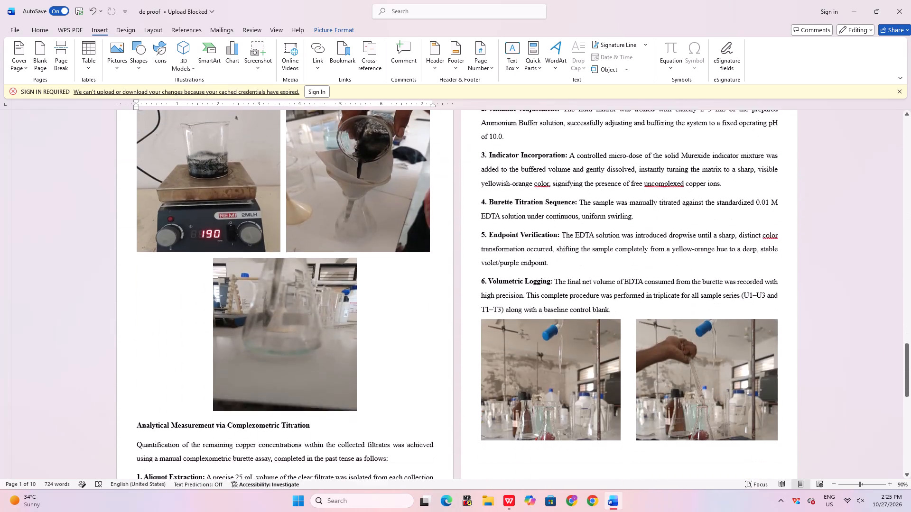
scroll(480, 310, down, 20)
scroll(480, 310, down, 19)
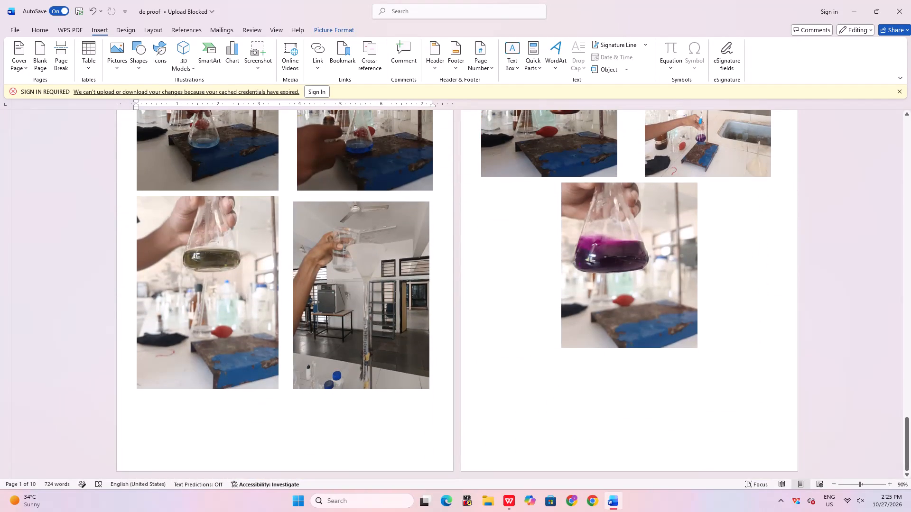
scroll(479, 320, up, 5)
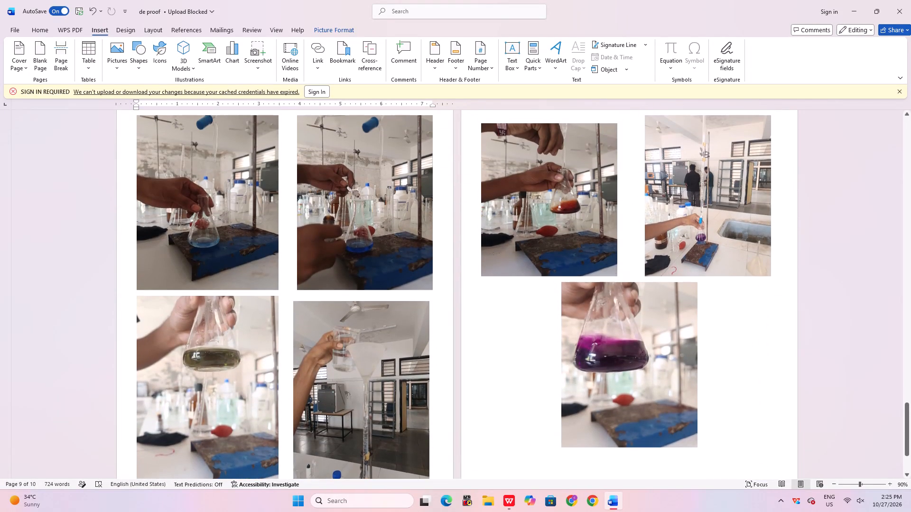
scroll(479, 320, down, 7)
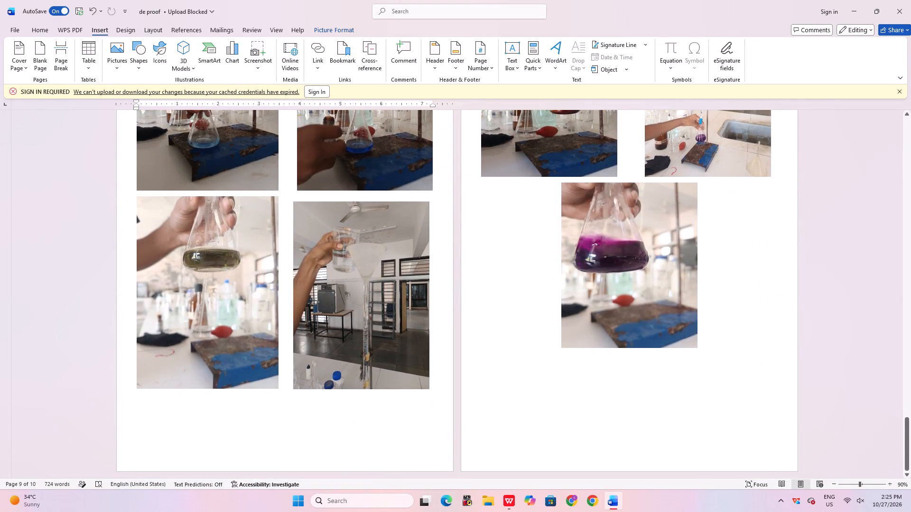
click(607, 355)
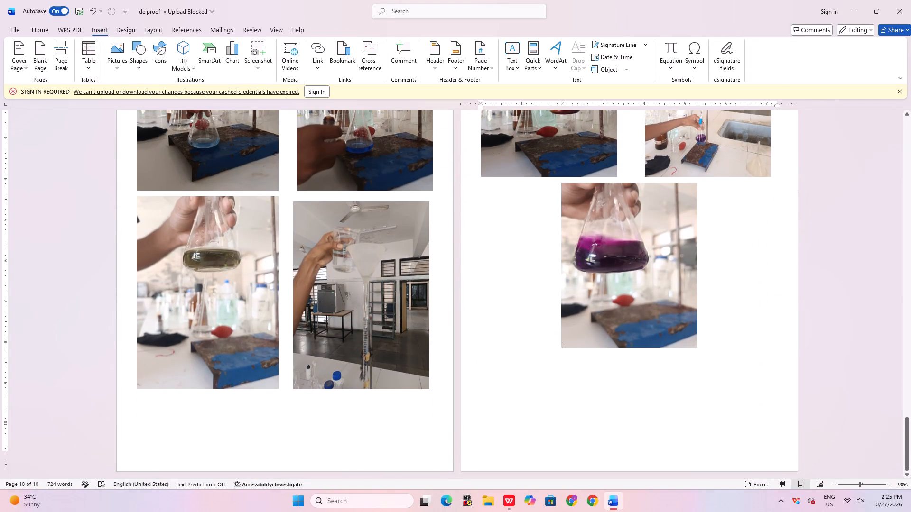
scroll(582, 383, up, 17)
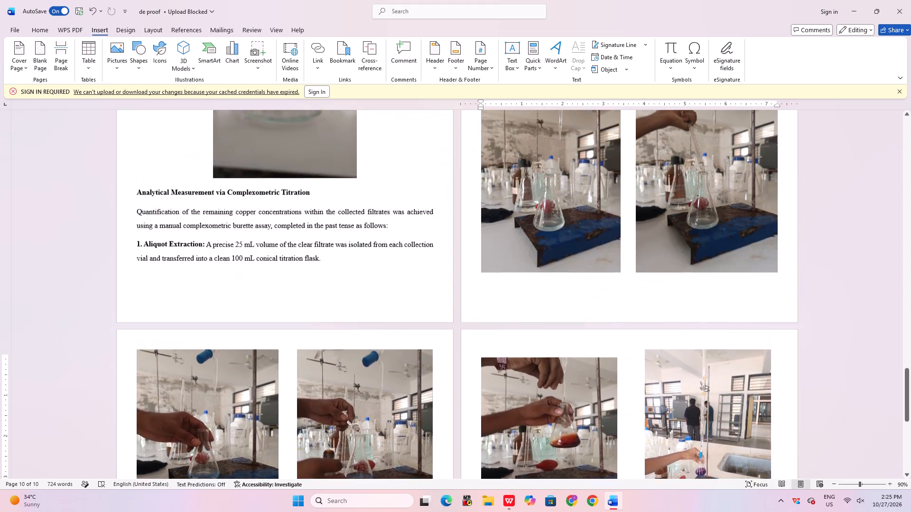
scroll(607, 369, up, 9)
scroll(610, 372, down, 17)
scroll(614, 394, down, 5)
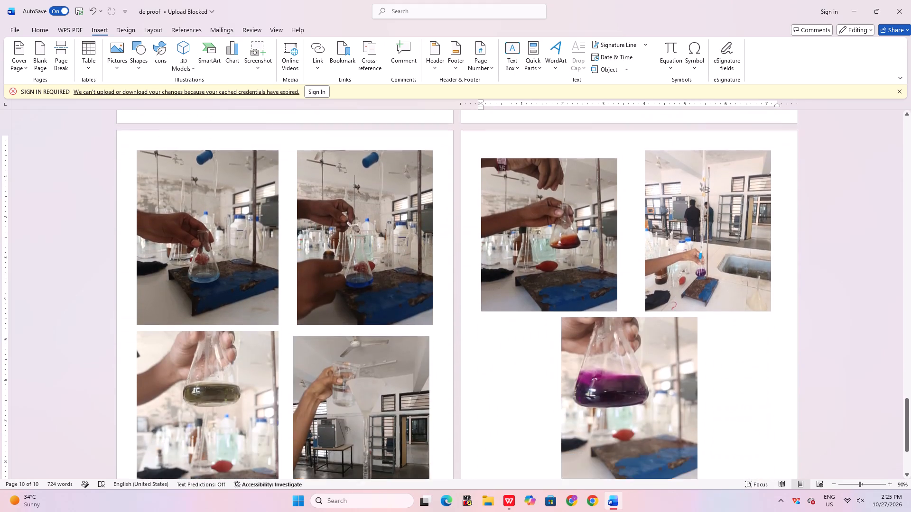
scroll(615, 399, down, 9)
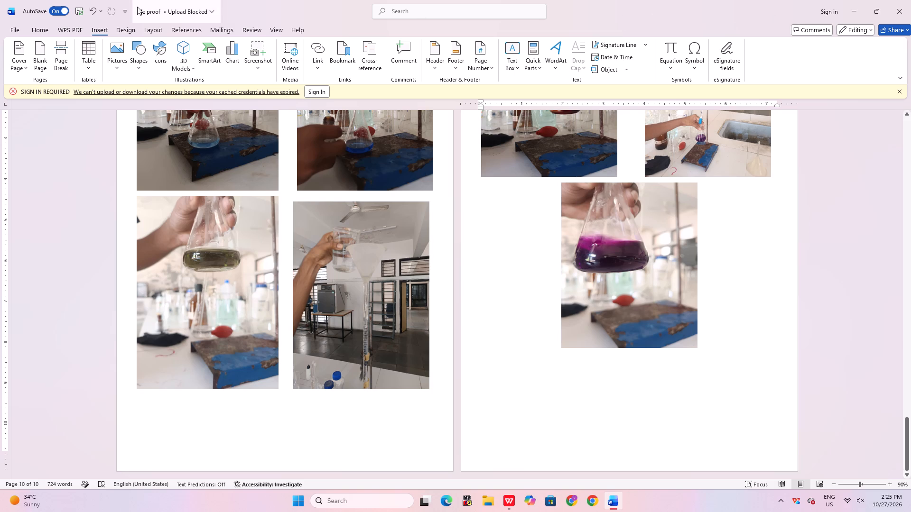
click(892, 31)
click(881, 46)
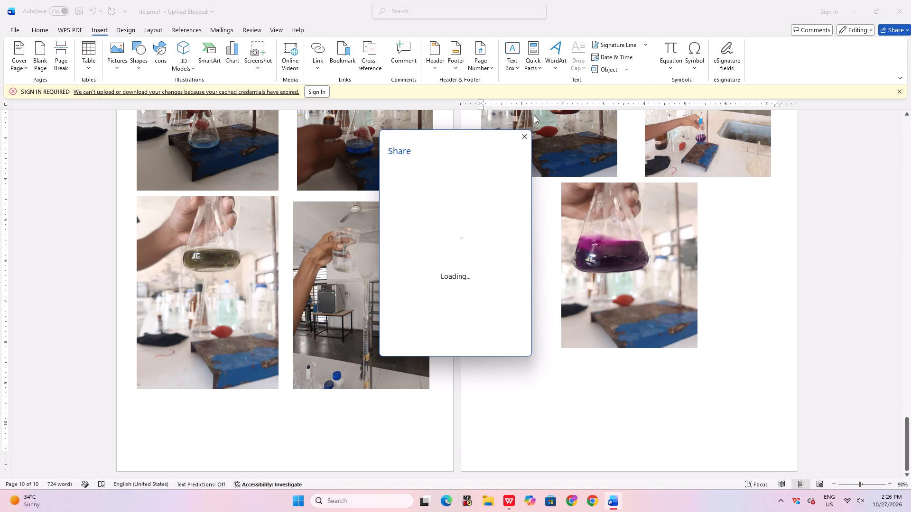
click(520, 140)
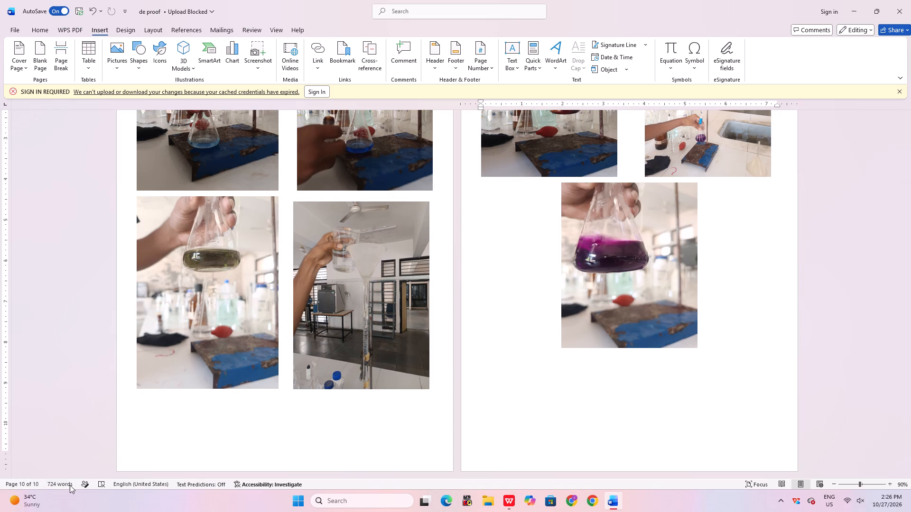
Find WhatsApp in the Other category of the installed apps.
click(295, 499)
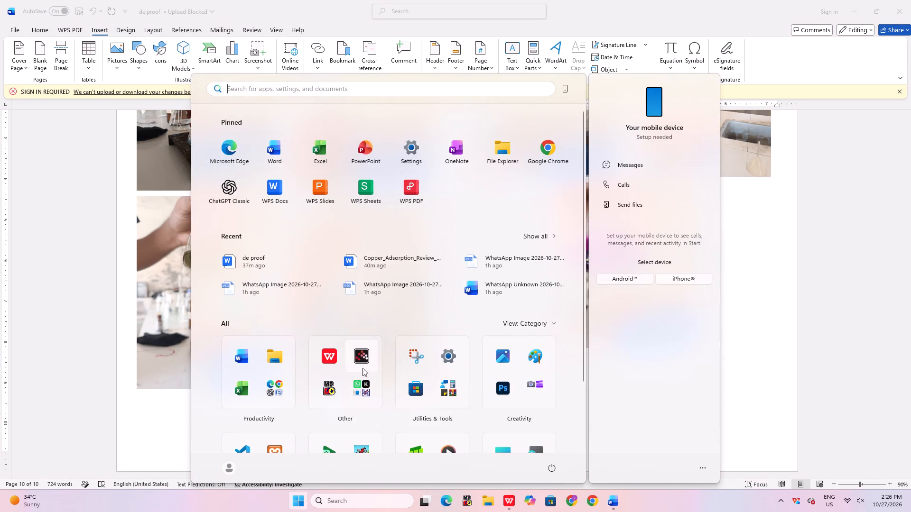
click(363, 384)
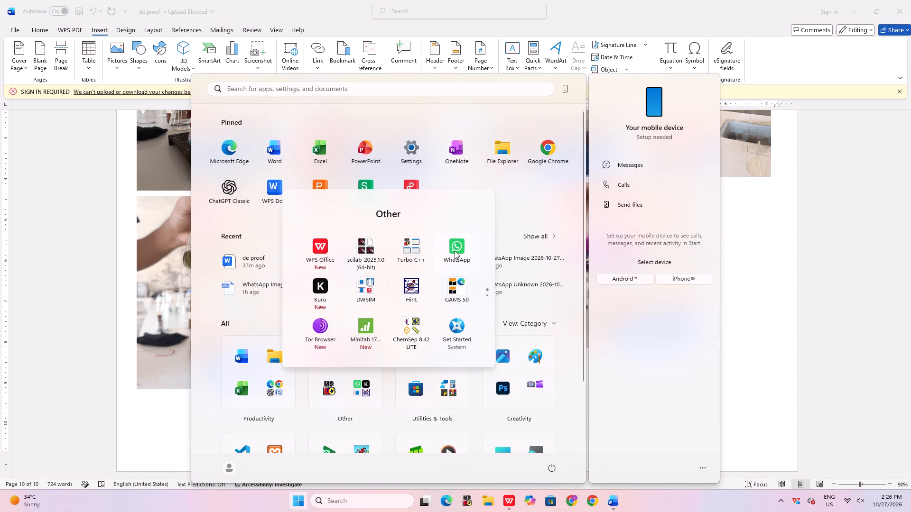
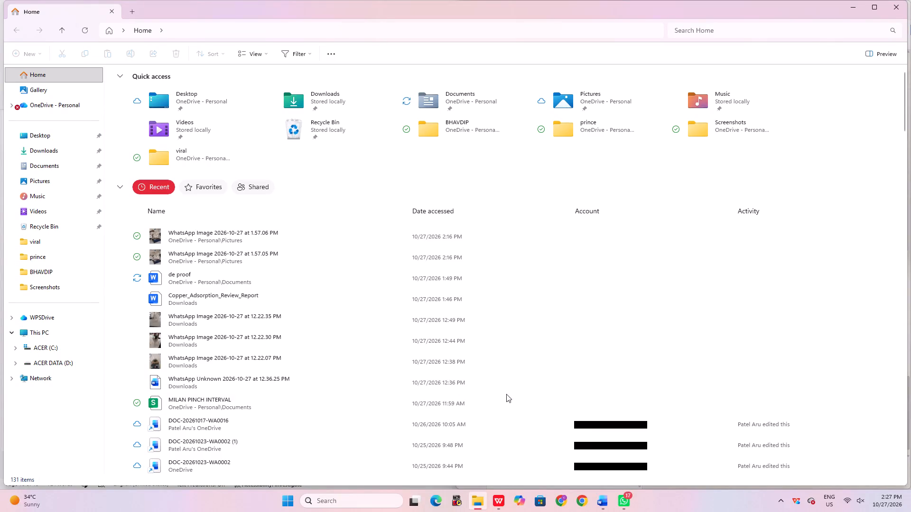
Switch from File Explorer back to the "de proof" lab report in Word.
click(597, 503)
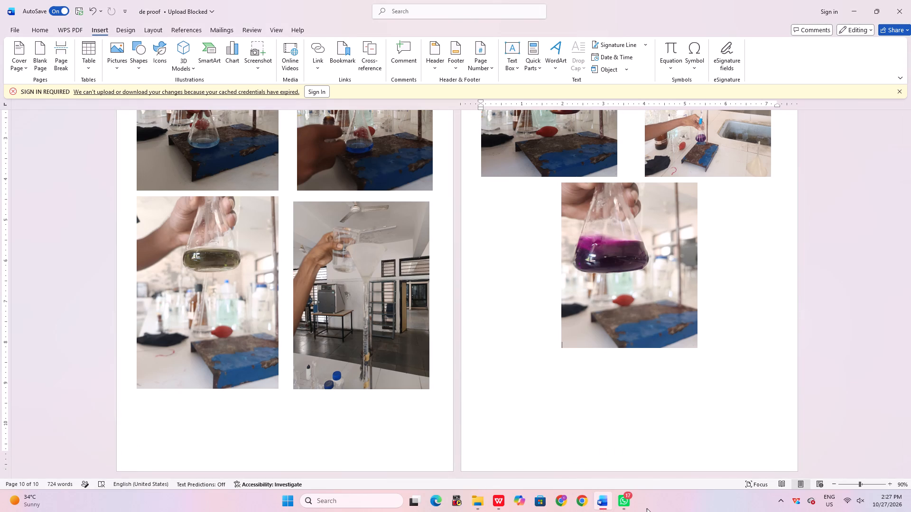